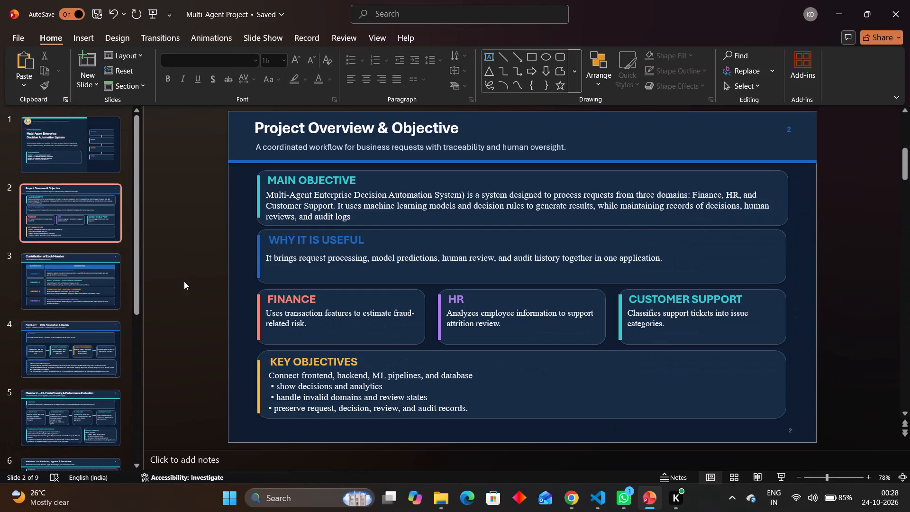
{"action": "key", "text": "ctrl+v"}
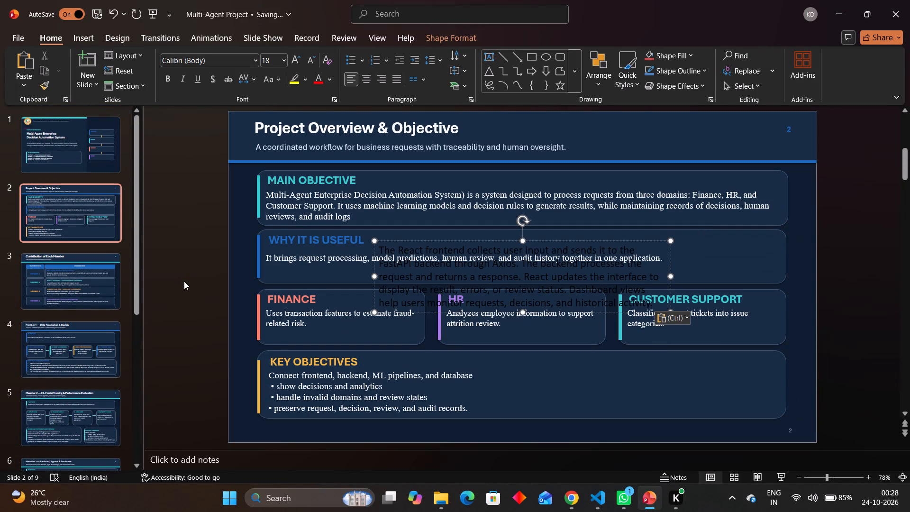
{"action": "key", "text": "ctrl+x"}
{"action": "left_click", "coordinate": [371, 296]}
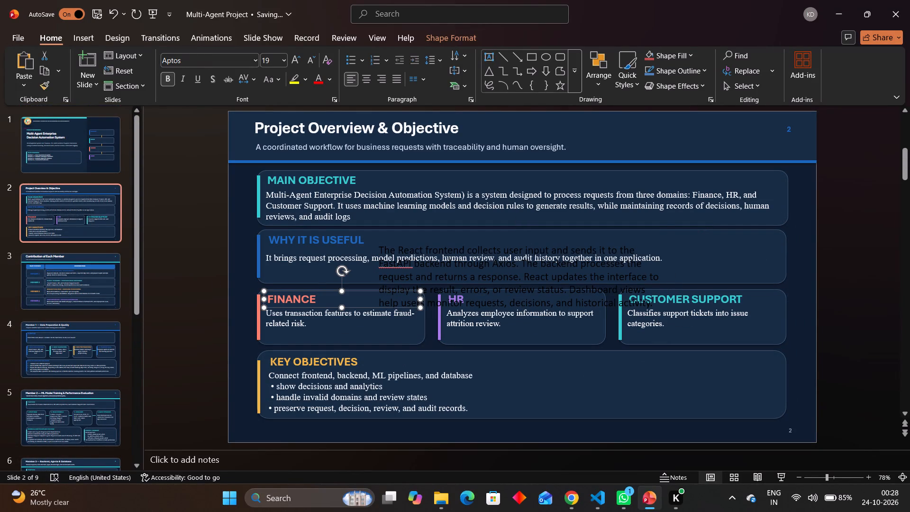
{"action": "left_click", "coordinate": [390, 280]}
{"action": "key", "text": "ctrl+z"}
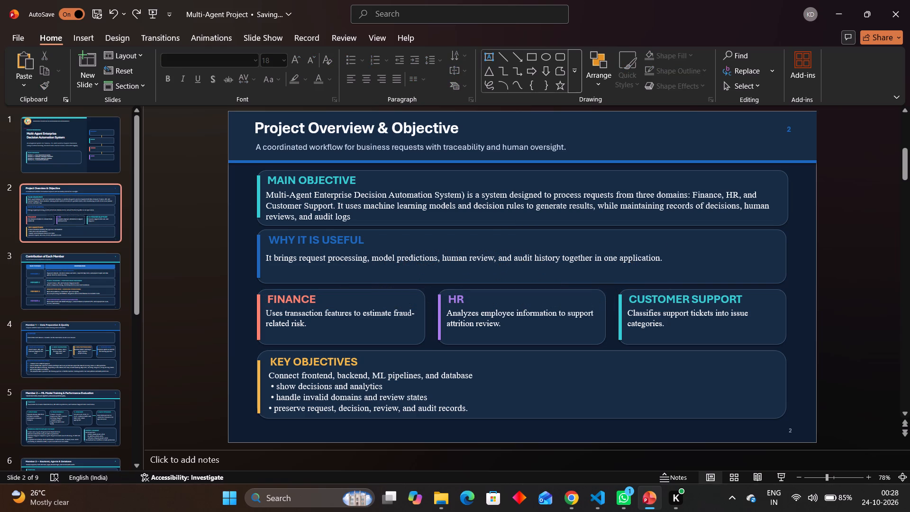
On slide 4, shorten the Purpose box from below and move its description text up to sit just under the heading.
{"action": "left_click", "coordinate": [218, 274]}
{"action": "key", "text": "Down"}
{"action": "key", "text": "Down"}
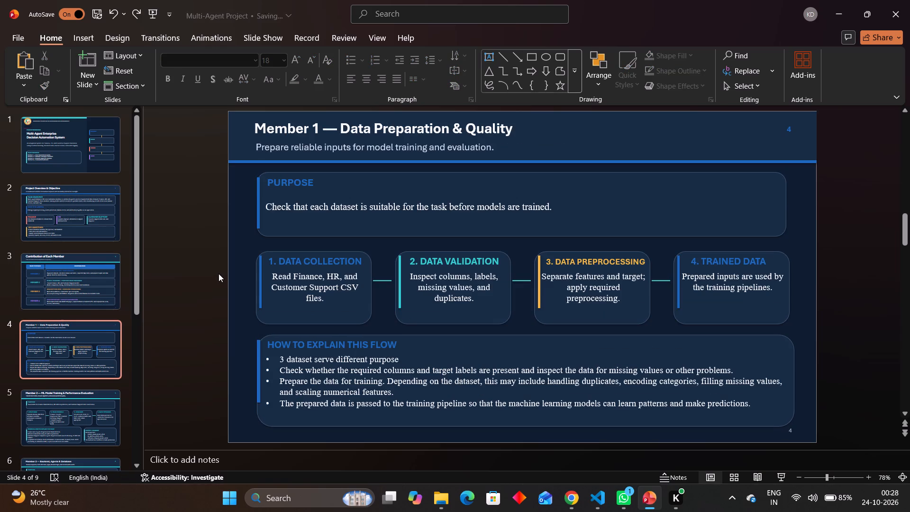
{"action": "left_click", "coordinate": [313, 237]}
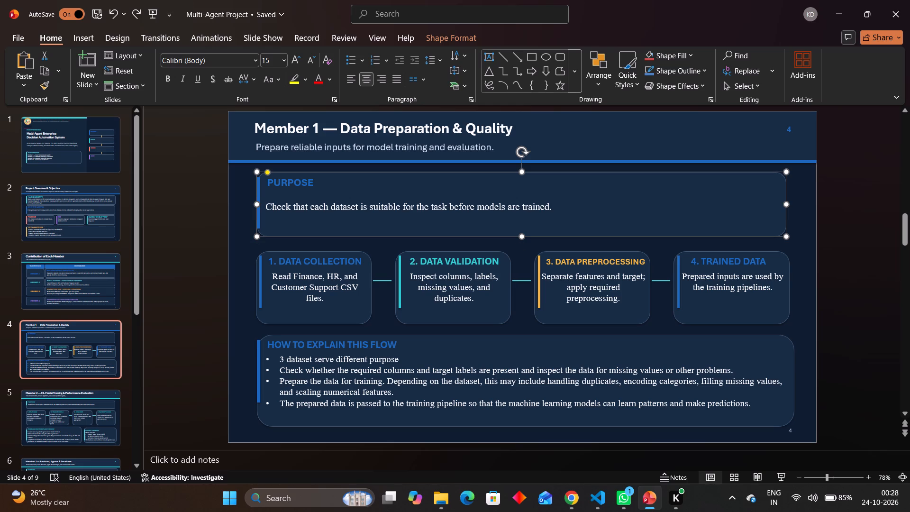
{"action": "left_click_drag", "start_coordinate": [522, 238], "coordinate": [536, 206]}
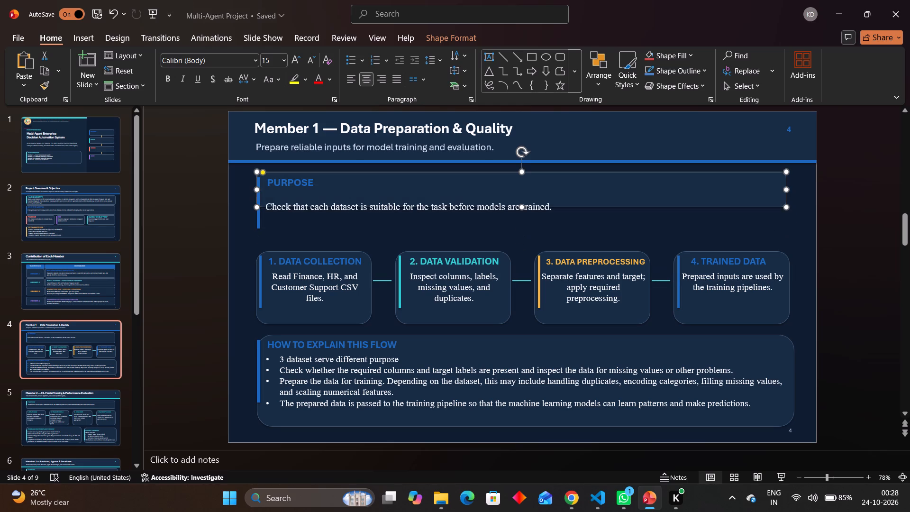
{"action": "left_click", "coordinate": [536, 217]}
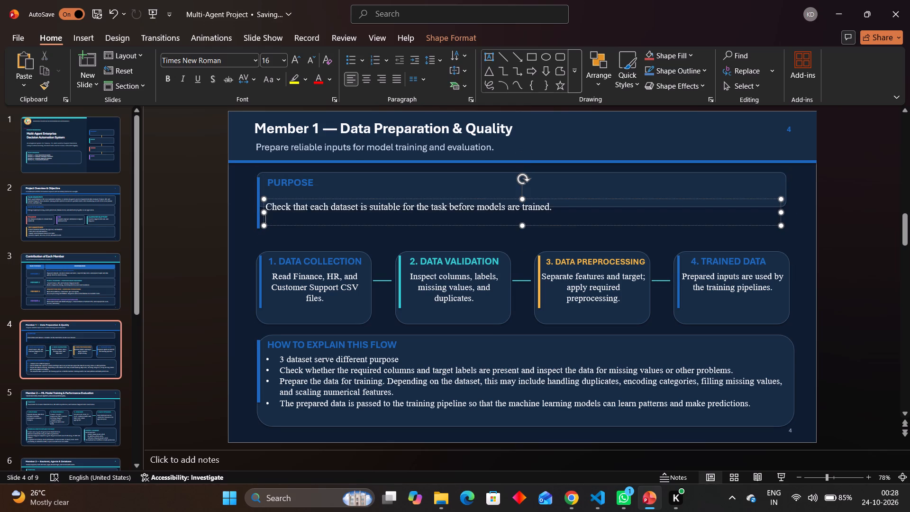
{"action": "left_click_drag", "start_coordinate": [540, 226], "coordinate": [539, 214]}
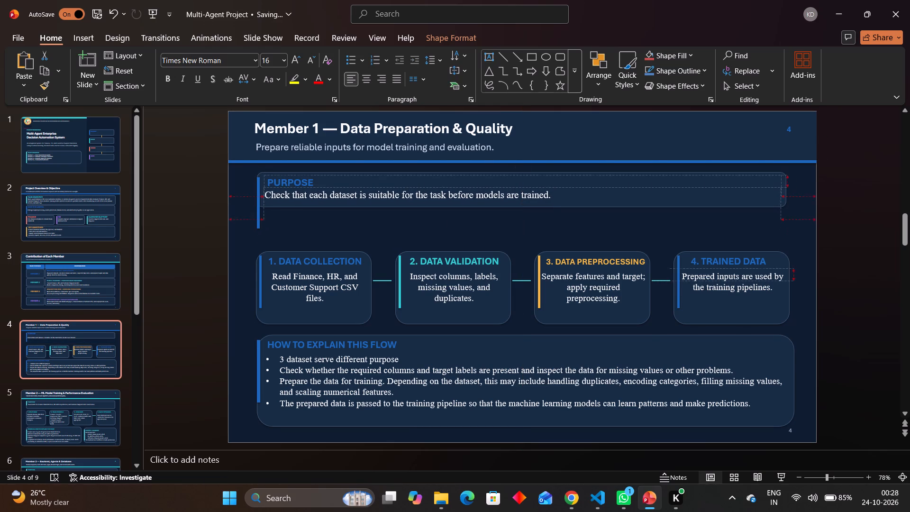
Delete the blue vertical accent bar beside the Purpose box.
{"action": "left_click", "coordinate": [257, 226]}
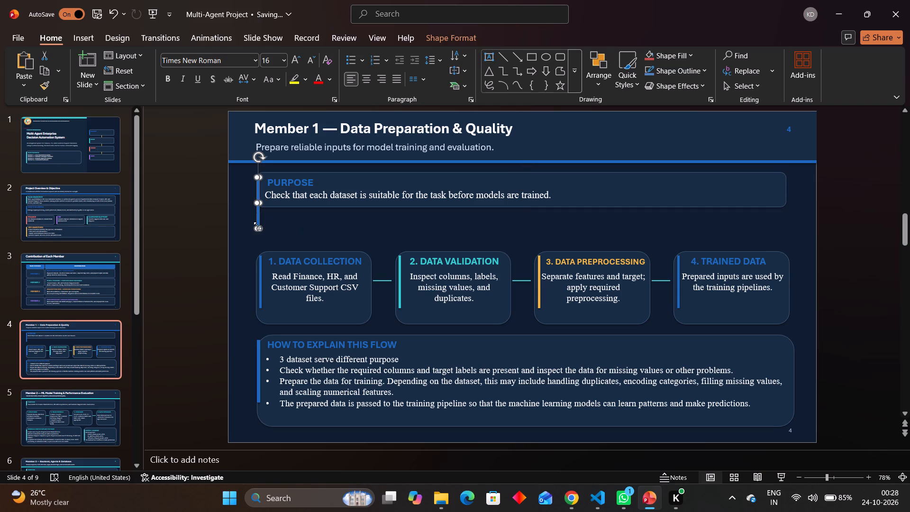
{"action": "key", "text": "BackSpace"}
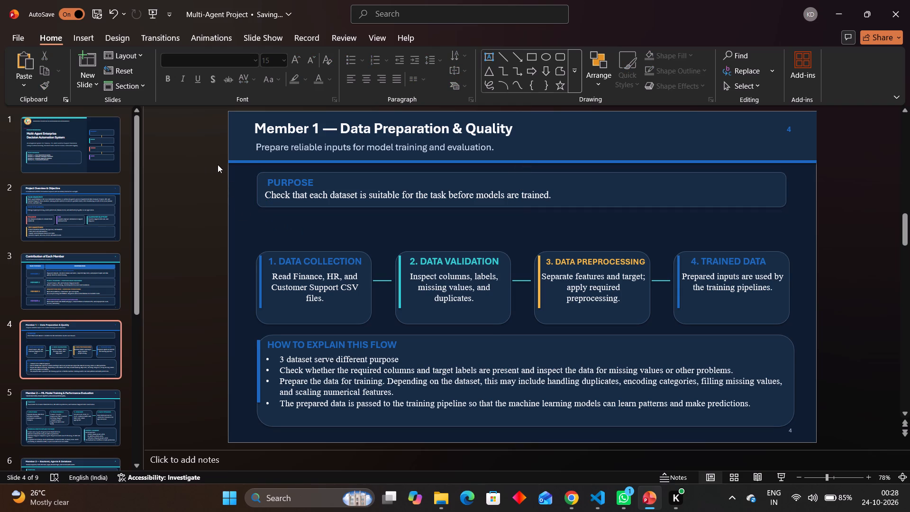
Move the Purpose box, heading and description together slightly up towards the slide's title line.
{"action": "left_click_drag", "start_coordinate": [218, 165], "coordinate": [844, 234]}
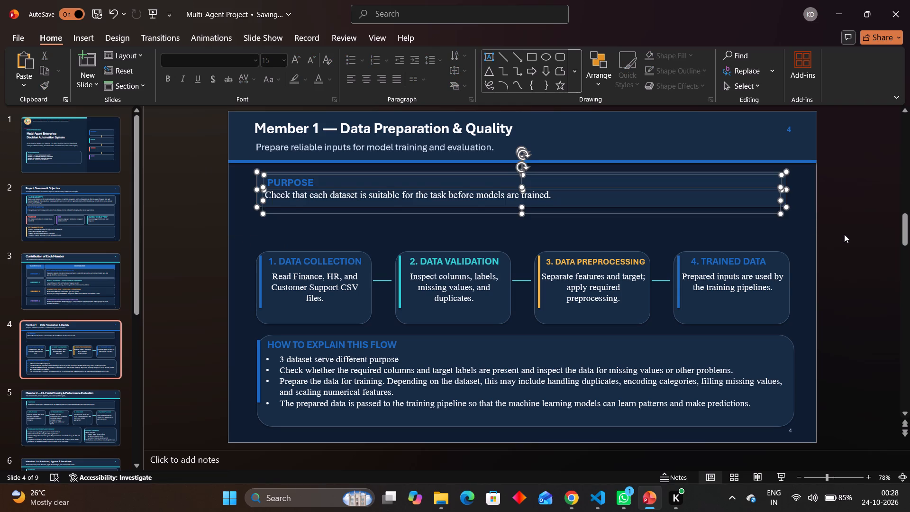
{"action": "key", "text": "Up"}
{"action": "key", "text": "Up"}
{"action": "key", "text": "Up"}
{"action": "key", "text": "Up"}
{"action": "key", "text": "Up"}
{"action": "key", "text": "Up"}
{"action": "key", "text": "Up"}
{"action": "left_click", "coordinate": [844, 234]}
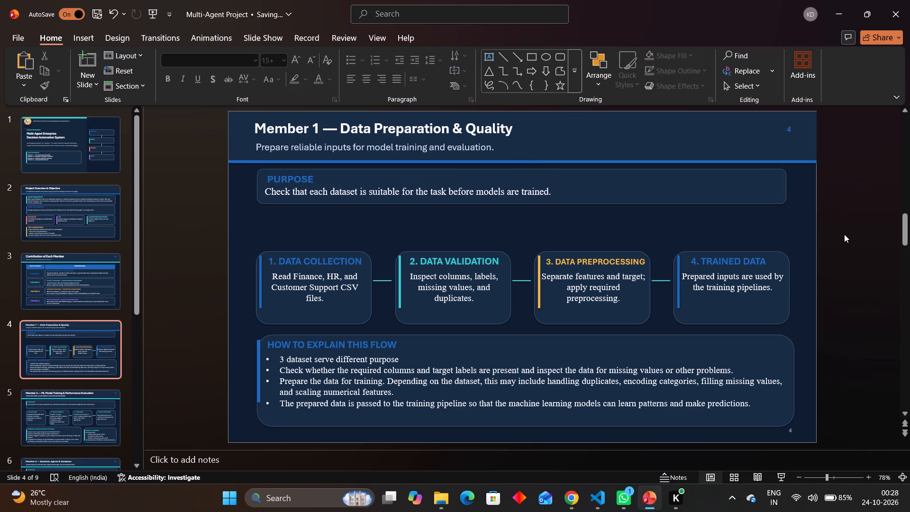
Nudge the Purpose description text closer to its heading and trim the box's height to fit it.
{"action": "left_click", "coordinate": [711, 195]}
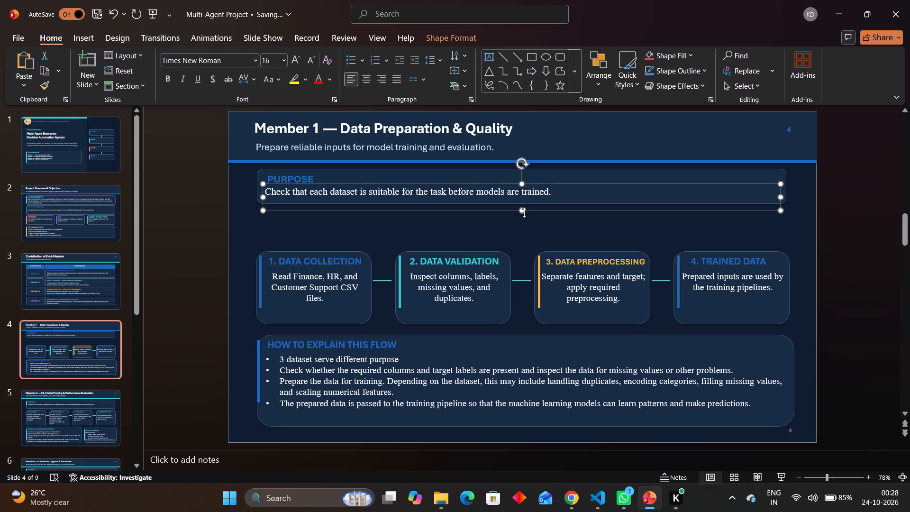
{"action": "left_click_drag", "start_coordinate": [521, 212], "coordinate": [528, 198]}
{"action": "left_click", "coordinate": [554, 185]}
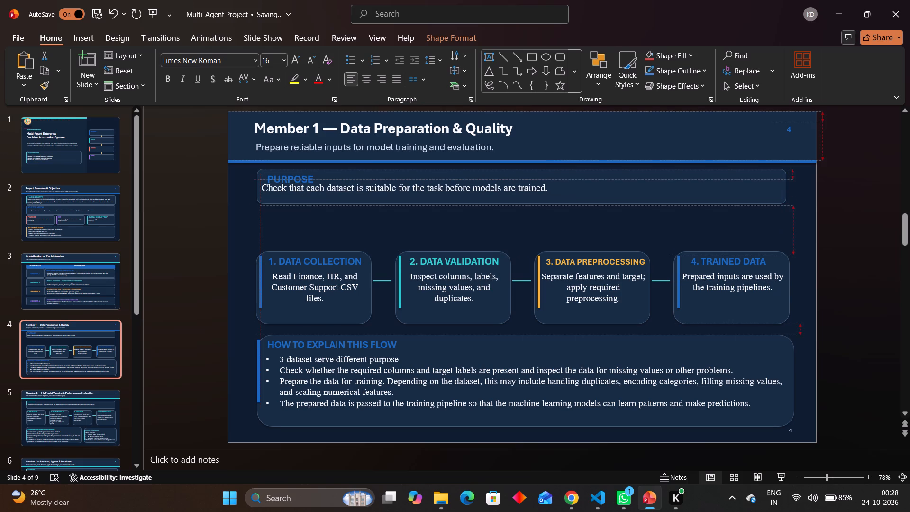
{"action": "left_click", "coordinate": [788, 177]}
{"action": "left_click_drag", "start_coordinate": [523, 204], "coordinate": [527, 200]}
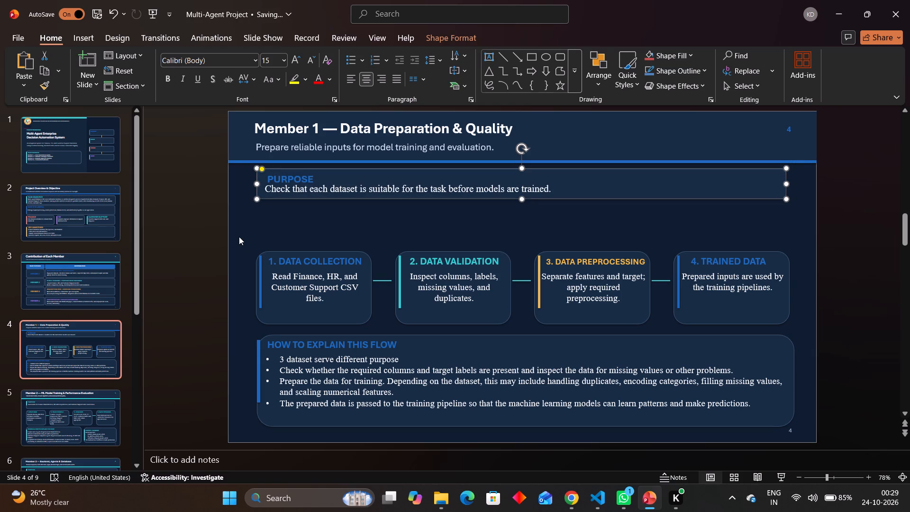
{"action": "left_click", "coordinate": [239, 237]}
Move the row of four process boxes, with their text and connectors, up to just below the Purpose box.
{"action": "left_click_drag", "start_coordinate": [223, 230], "coordinate": [831, 319]}
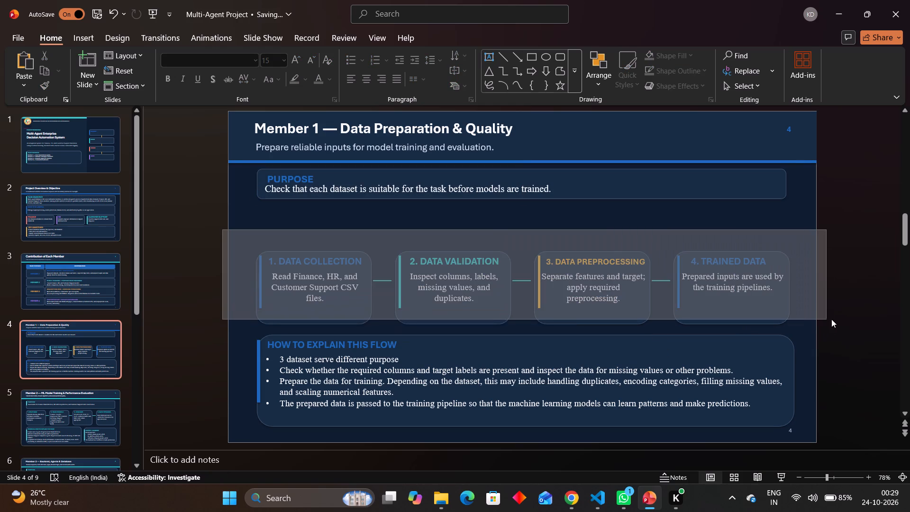
{"action": "left_click_drag", "start_coordinate": [831, 319], "coordinate": [844, 328]}
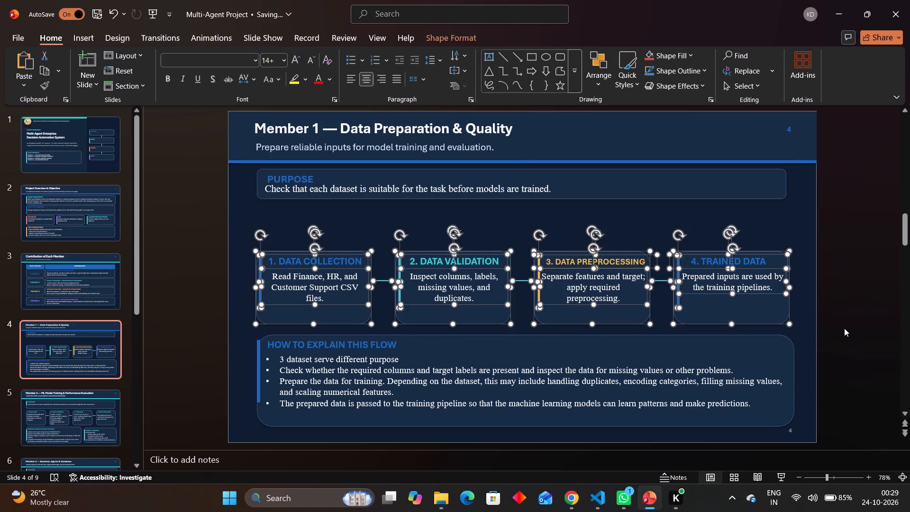
{"action": "key", "text": "Up"}
{"action": "key", "text": "Up"}
{"action": "key", "text": "Up"}
{"action": "key", "text": "Up"}
{"action": "key", "text": "Up"}
{"action": "key", "text": "Up"}
{"action": "key", "text": "Up"}
{"action": "key", "text": "Up"}
{"action": "key", "text": "Up"}
{"action": "key", "text": "Up"}
{"action": "key", "text": "Up"}
{"action": "key", "text": "Up"}
{"action": "key", "text": "Up"}
{"action": "key", "text": "Up"}
{"action": "key", "text": "Up"}
{"action": "key", "text": "Up"}
{"action": "key", "text": "Up"}
{"action": "key", "text": "Up"}
{"action": "key", "text": "Up"}
{"action": "key", "text": "Up"}
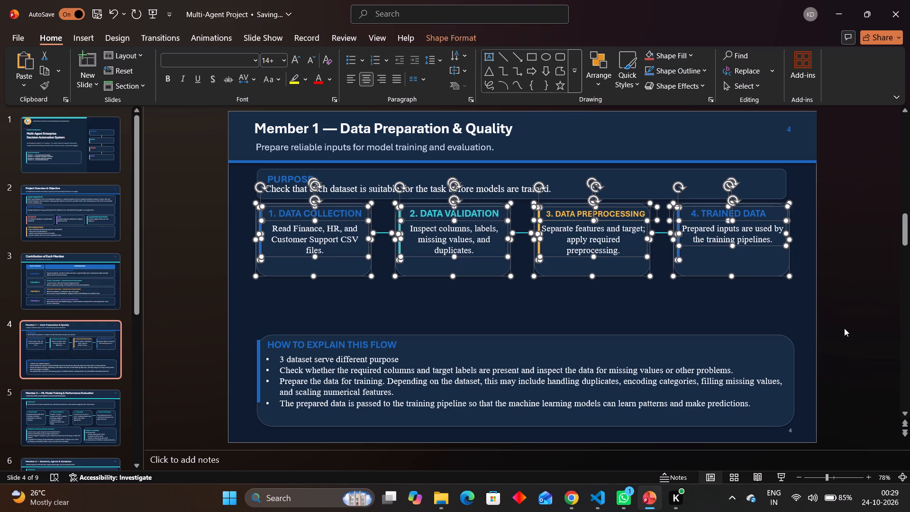
{"action": "left_click", "coordinate": [771, 311]}
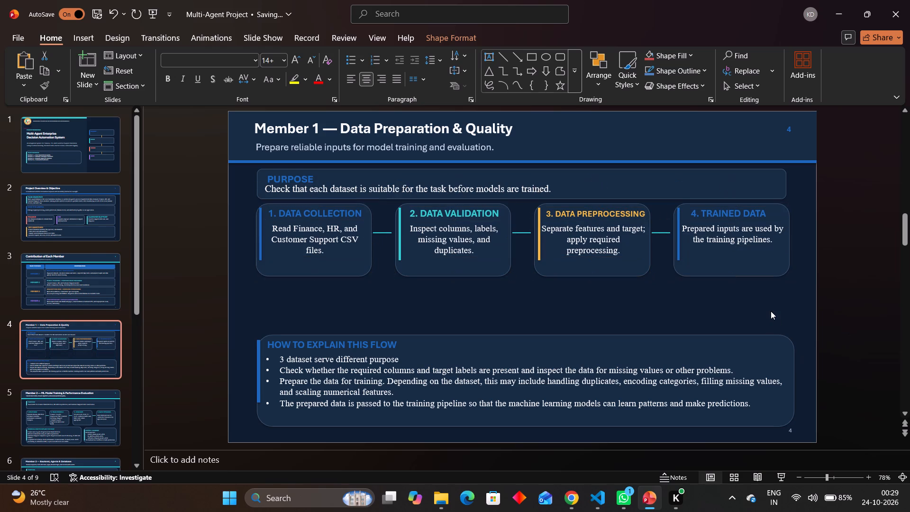
Reduce the height of the How to Explain This Flow box so it ends just below its last bullet.
{"action": "left_click", "coordinate": [582, 413]}
{"action": "left_click", "coordinate": [582, 413]}
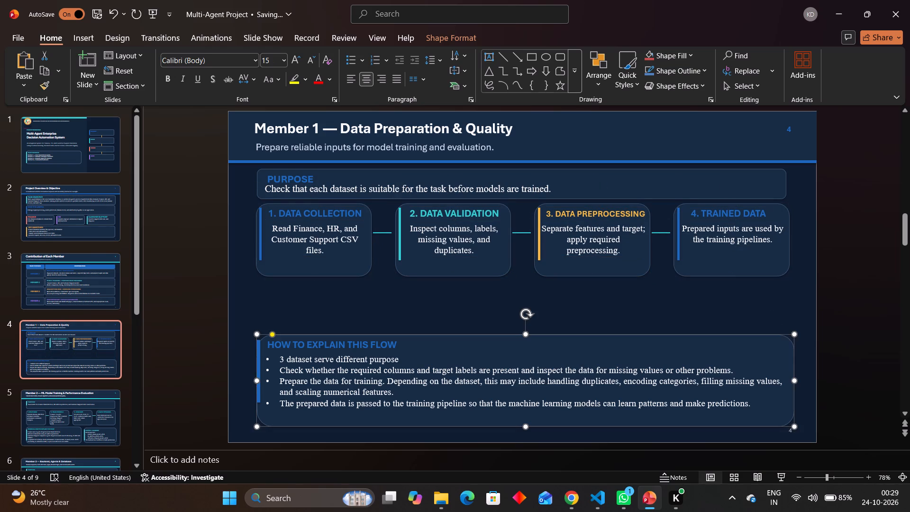
{"action": "left_click_drag", "start_coordinate": [524, 428], "coordinate": [538, 412]}
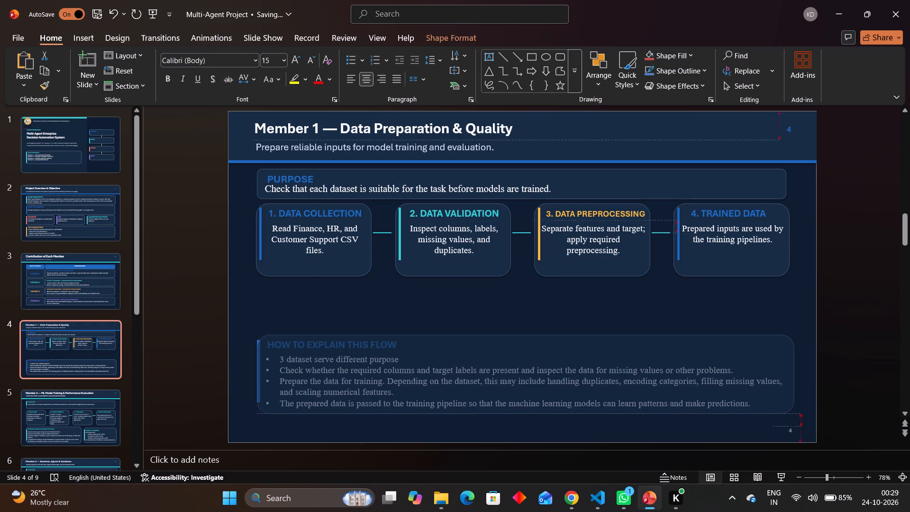
{"action": "left_click_drag", "start_coordinate": [538, 412], "coordinate": [543, 411]}
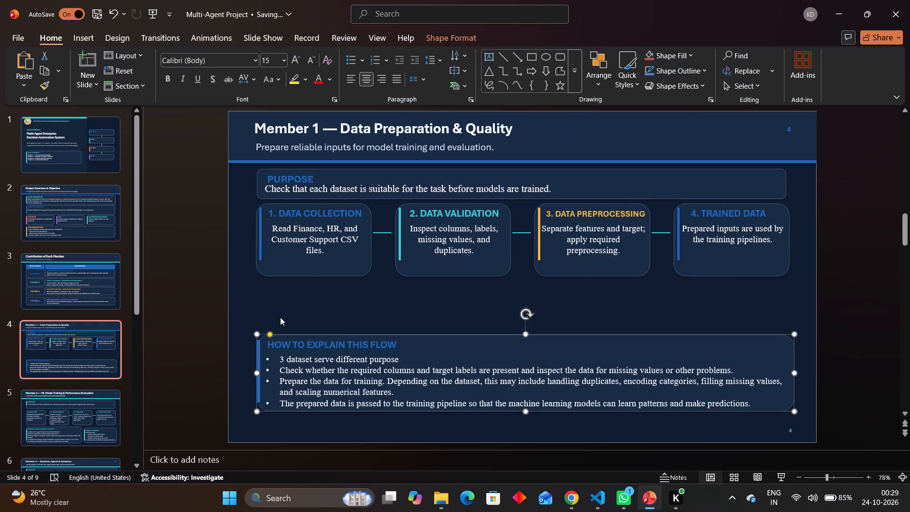
Move the whole How to Explain This Flow section down near the slide's lower edge, leaving a gap below the process boxes.
{"action": "left_click_drag", "start_coordinate": [241, 320], "coordinate": [818, 415]}
{"action": "key", "text": "Down"}
{"action": "key", "text": "Down"}
{"action": "key", "text": "Down"}
{"action": "key", "text": "Down"}
{"action": "key", "text": "Down"}
{"action": "key", "text": "Down"}
{"action": "key", "text": "Down"}
{"action": "key", "text": "Down"}
{"action": "key", "text": "Down"}
{"action": "key", "text": "Down"}
{"action": "key", "text": "Down"}
{"action": "key", "text": "Down"}
{"action": "key", "text": "Down"}
{"action": "key", "text": "Down"}
{"action": "key", "text": "Down"}
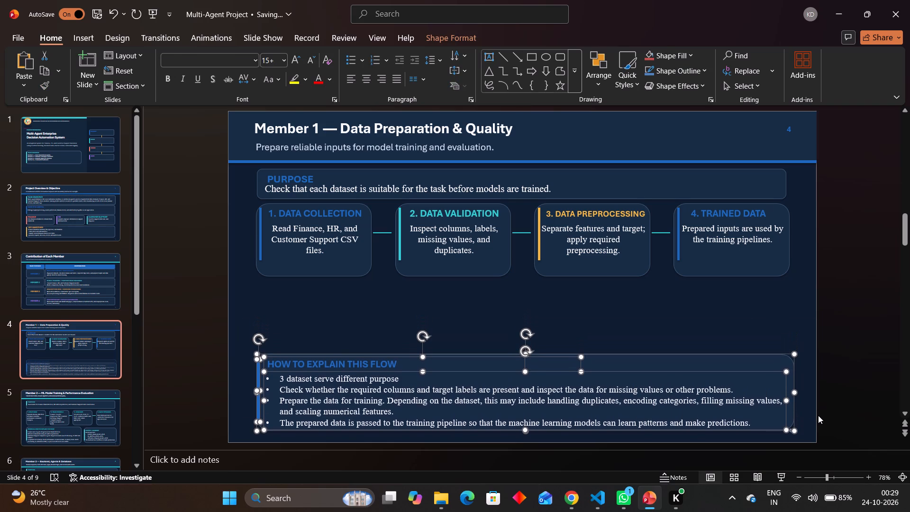
{"action": "key", "text": "Down"}
{"action": "key", "text": "Down"}
{"action": "key", "text": "Down"}
{"action": "key", "text": "Down"}
{"action": "key", "text": "Down"}
{"action": "key", "text": "Down"}
{"action": "key", "text": "Down"}
{"action": "key", "text": "Down"}
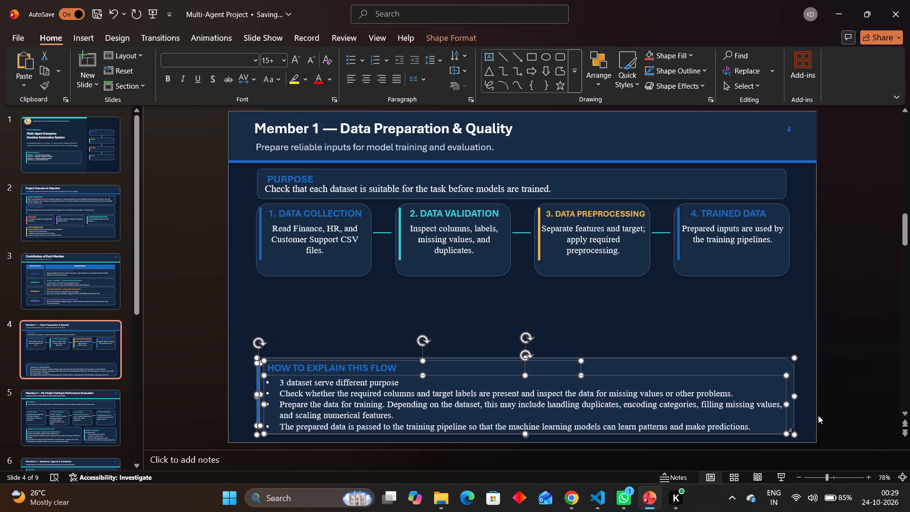
{"action": "left_click", "coordinate": [818, 415]}
Delete the small slide number in the lower corner of slide 4.
{"action": "left_click", "coordinate": [790, 431]}
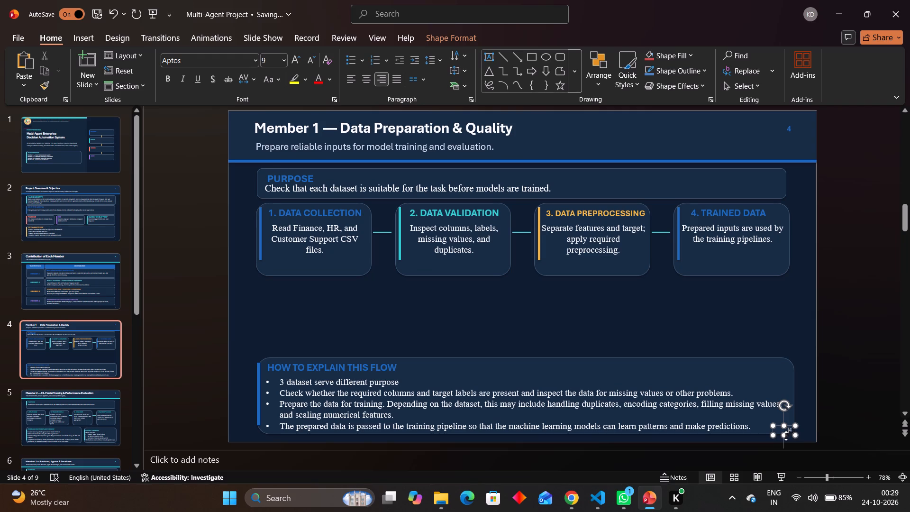
{"action": "left_click", "coordinate": [784, 434]}
{"action": "key", "text": "BackSpace"}
{"action": "left_click", "coordinate": [868, 367]}
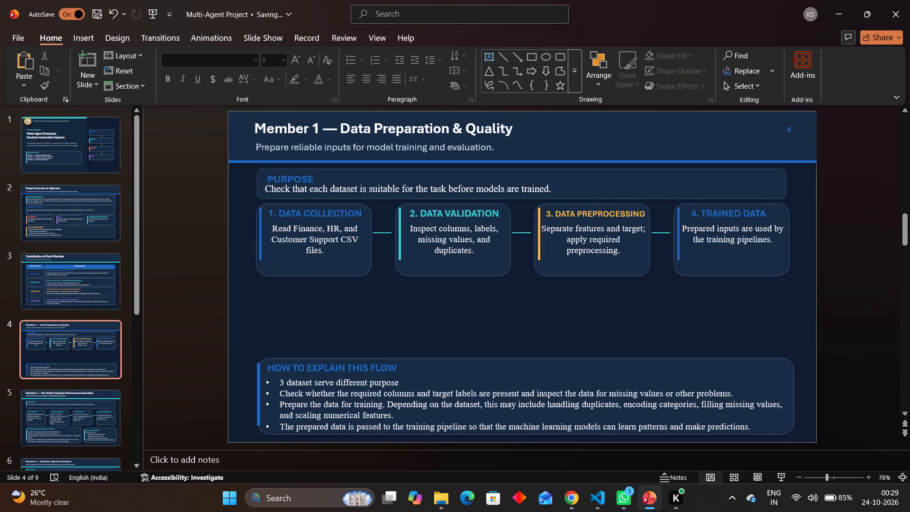
Switch to ChatGPT in Chrome and snip the four-box flow, without its title, from the Member 1 image.
{"action": "left_click", "coordinate": [578, 490]}
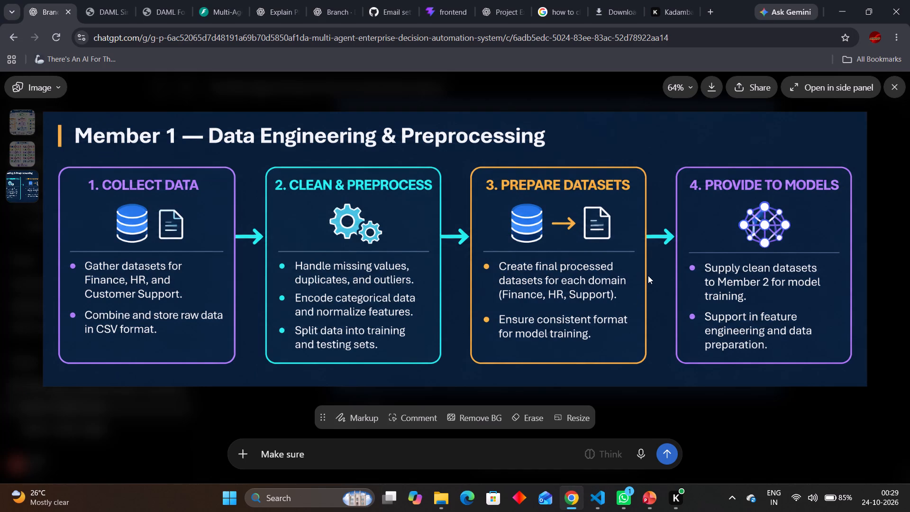
{"action": "key", "text": "shift+super+s"}
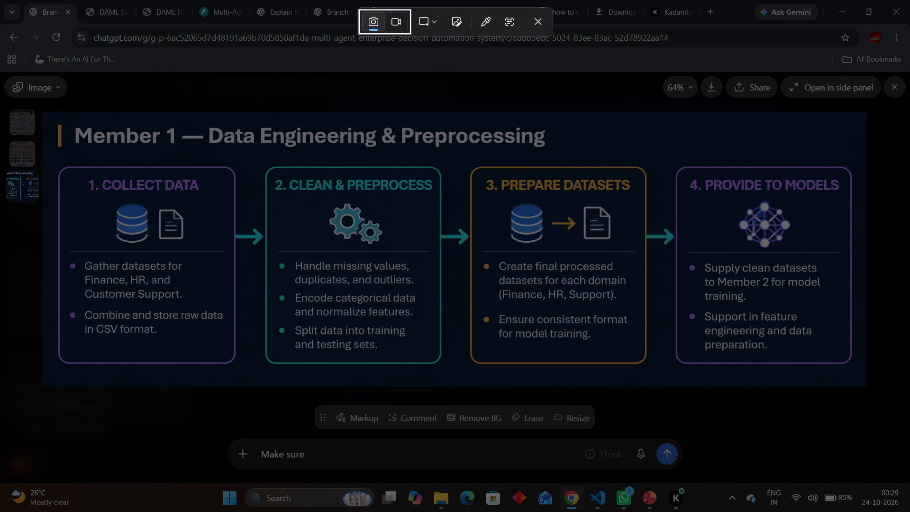
{"action": "left_click_drag", "start_coordinate": [52, 161], "coordinate": [609, 363]}
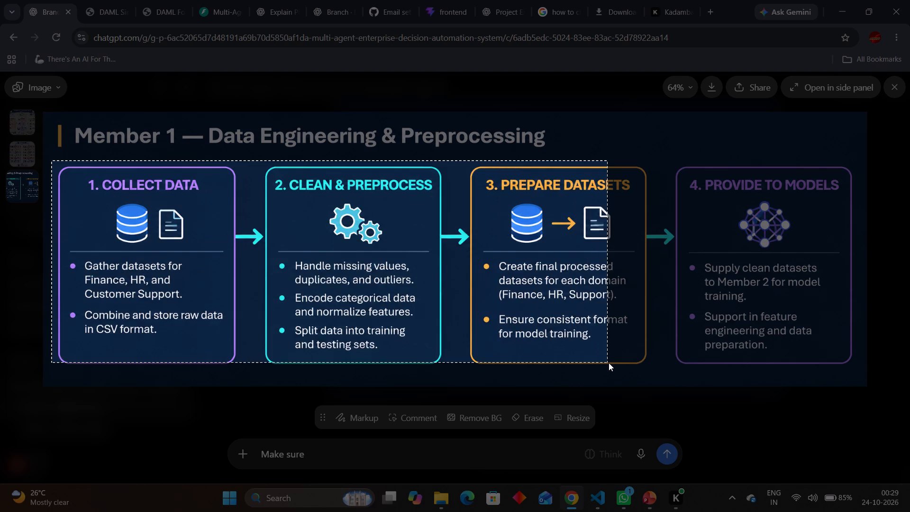
{"action": "left_click_drag", "start_coordinate": [609, 363], "coordinate": [858, 371]}
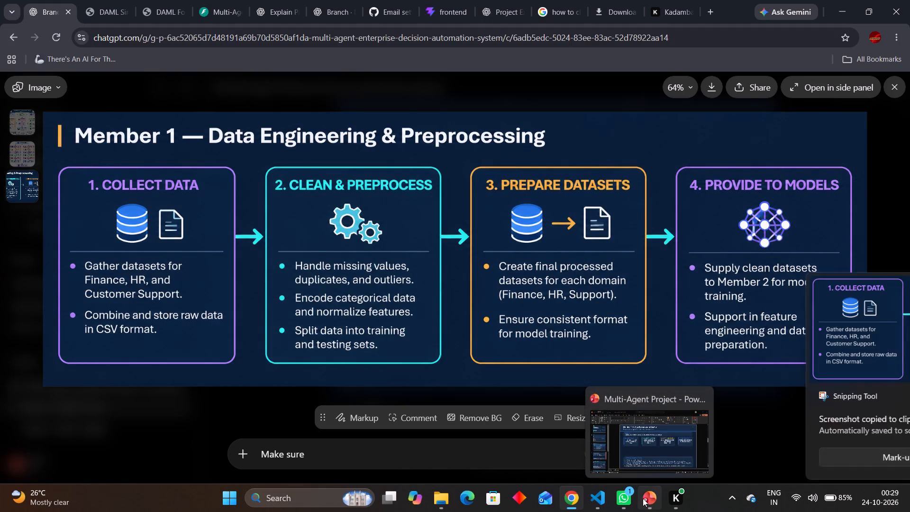
Switch back to PowerPoint and paste the captured flow diagram onto slide 4.
{"action": "left_click", "coordinate": [643, 498]}
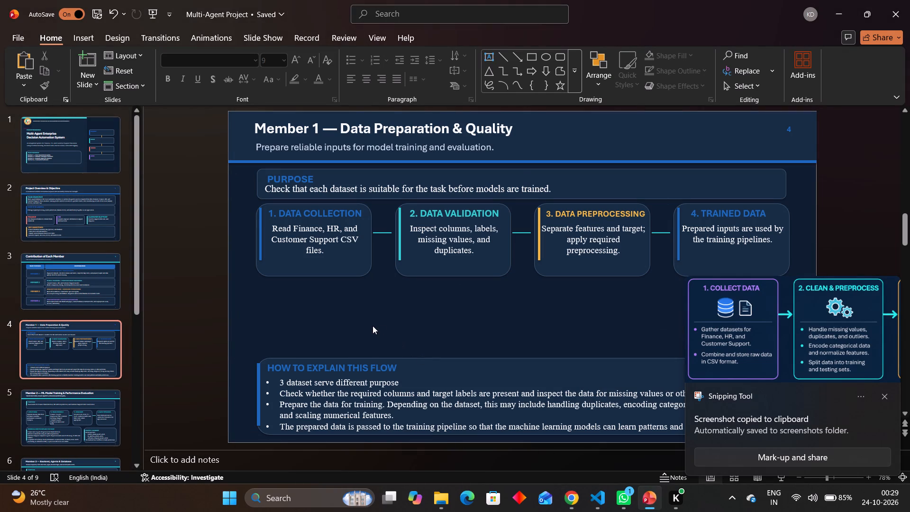
{"action": "key", "text": "ctrl+v"}
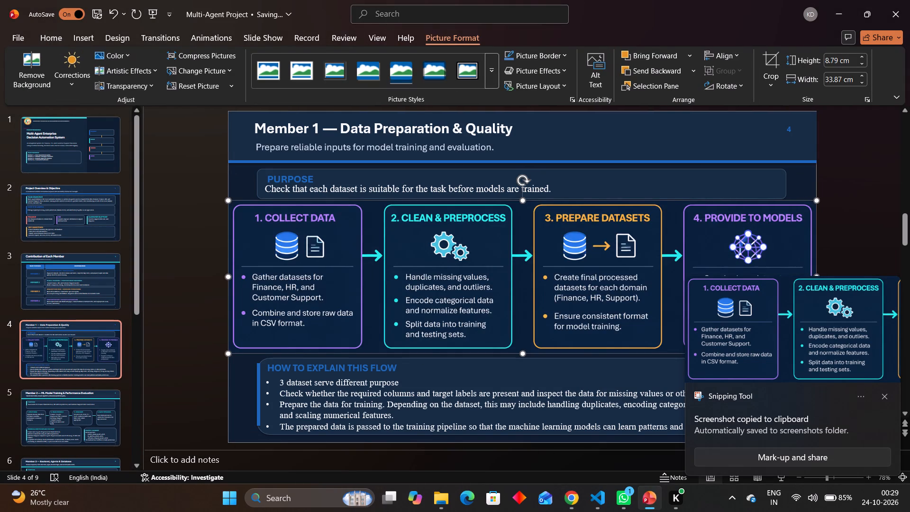
Shrink the pasted flow diagram to about 22.3 by 5.8 cm and move it below the original process boxes.
{"action": "left_click", "coordinate": [744, 245]}
{"action": "left_click", "coordinate": [884, 399]}
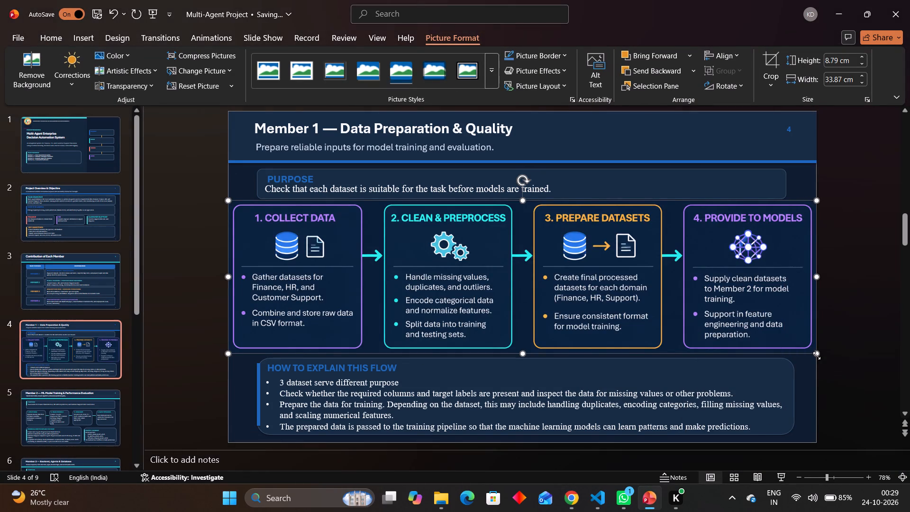
{"action": "left_click_drag", "start_coordinate": [817, 356], "coordinate": [616, 284]}
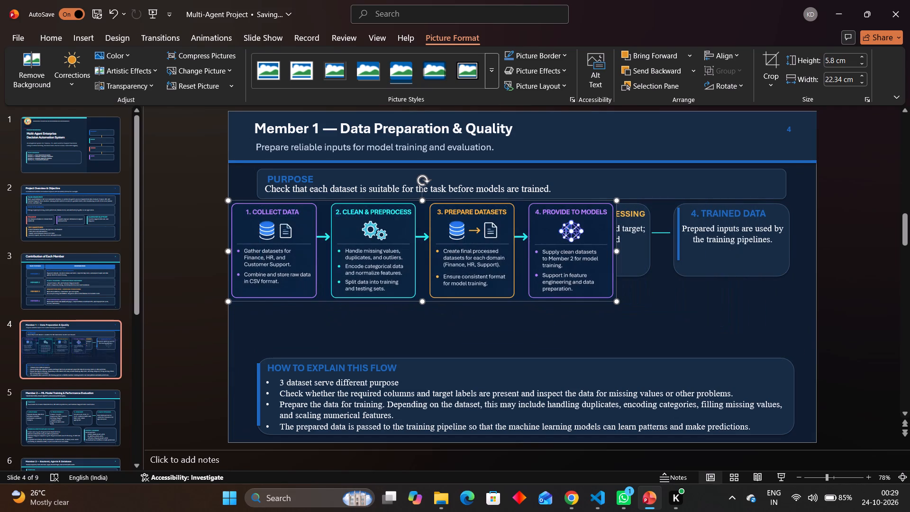
{"action": "left_click_drag", "start_coordinate": [540, 254], "coordinate": [618, 321]}
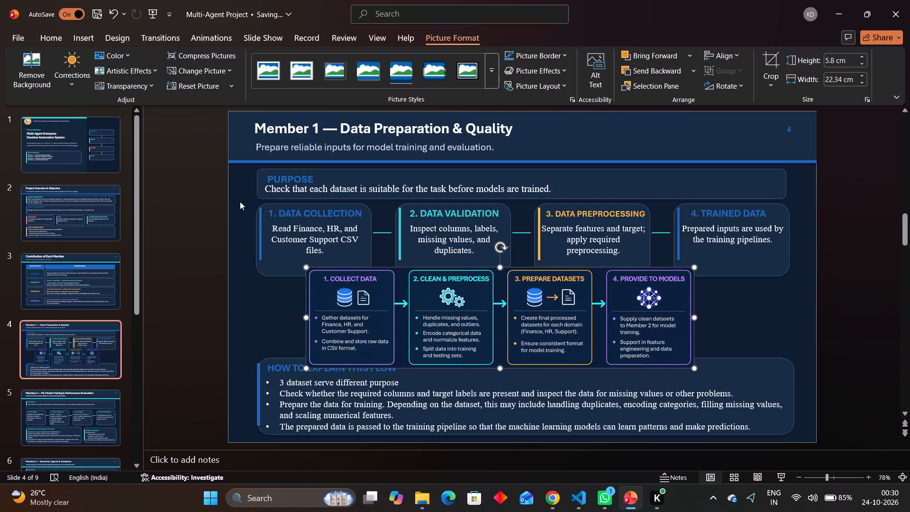
Delete the four original process boxes, from Data Collection to Trained Data, with their text and connectors.
{"action": "left_click_drag", "start_coordinate": [243, 197], "coordinate": [855, 302]}
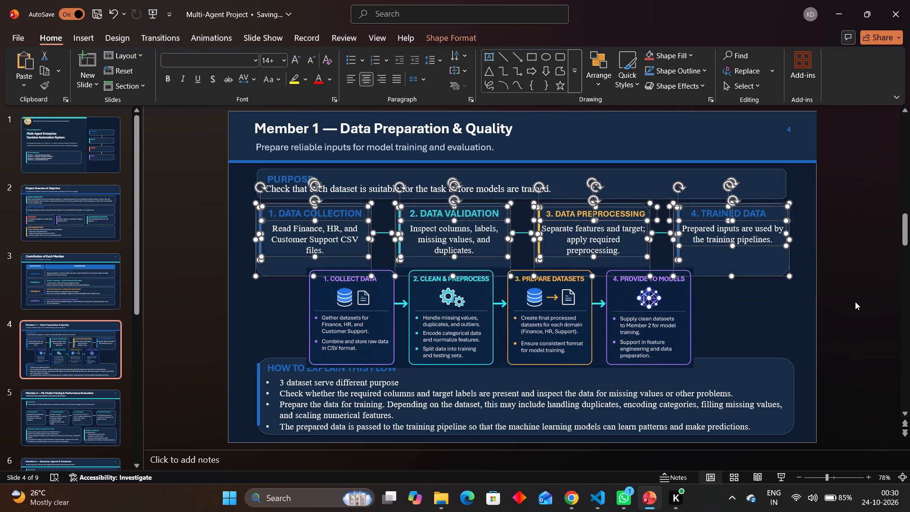
{"action": "key", "text": "BackSpace"}
Move the flow diagram up beneath the Purpose box, enlarge it to about 28.4 by 7.4 cm and centre it.
{"action": "left_click", "coordinate": [629, 298]}
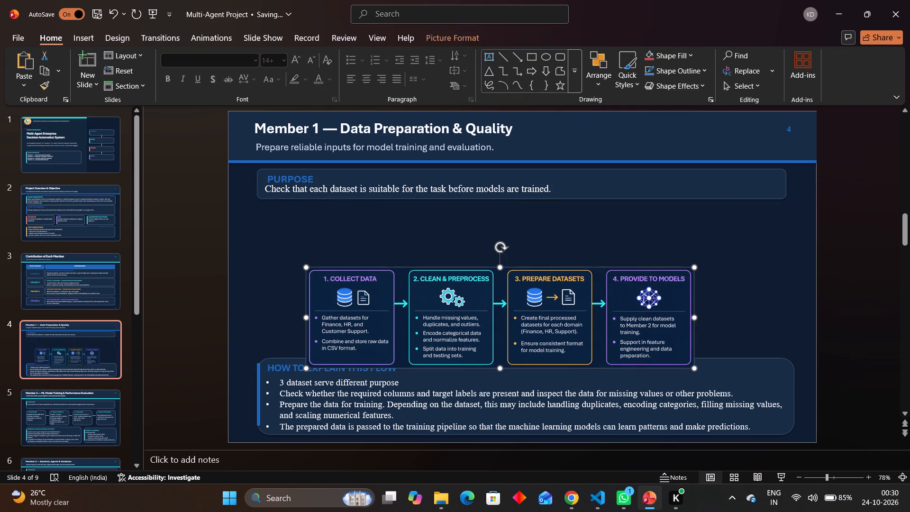
{"action": "left_click_drag", "start_coordinate": [629, 298], "coordinate": [639, 247]}
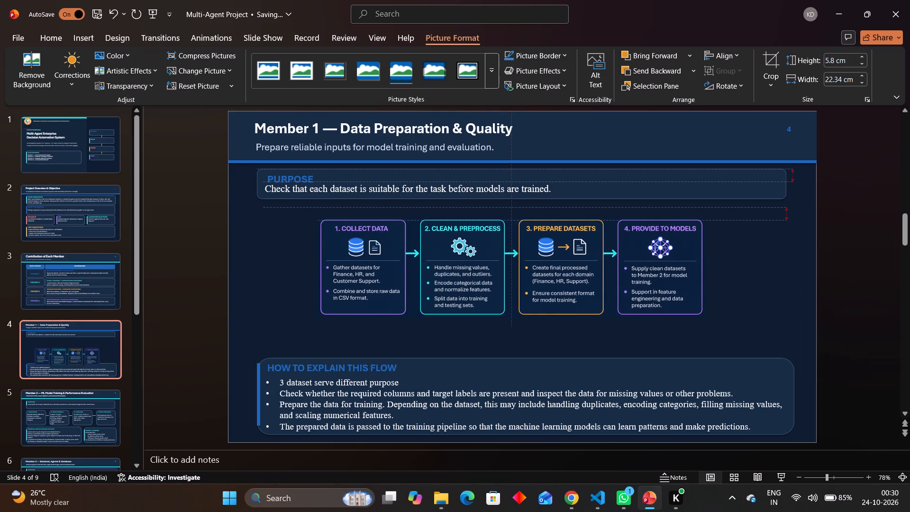
{"action": "left_click_drag", "start_coordinate": [639, 247], "coordinate": [635, 239]}
{"action": "left_click_drag", "start_coordinate": [699, 308], "coordinate": [750, 336]}
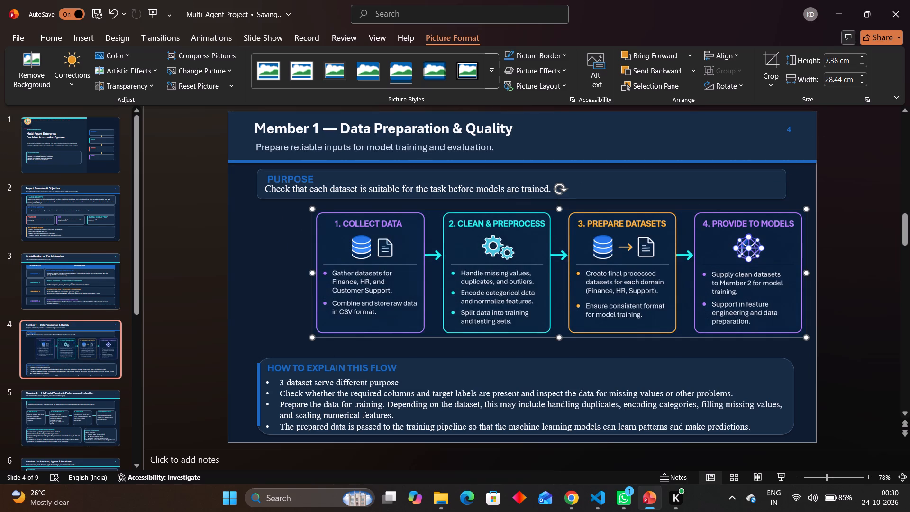
{"action": "left_click_drag", "start_coordinate": [635, 292], "coordinate": [597, 291]}
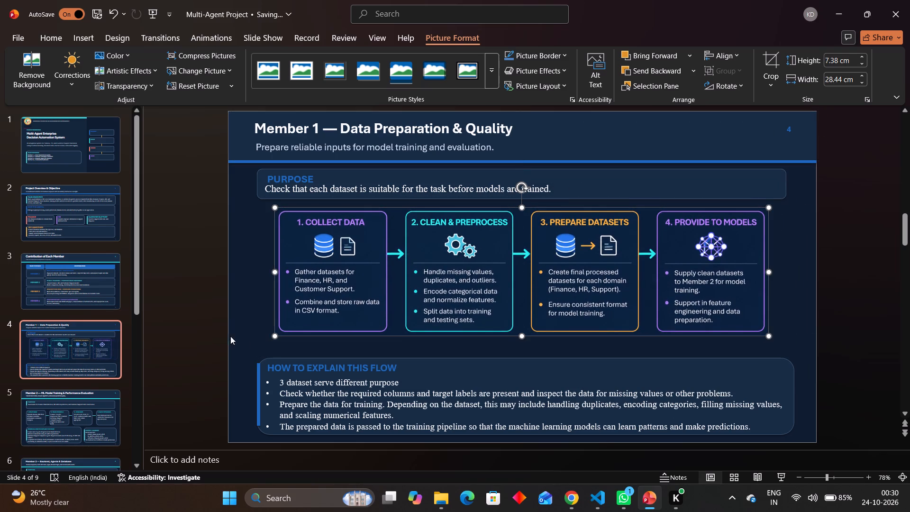
Enlarge the How to Explain This Flow section upward and align its side edges with the Purpose box.
{"action": "left_click_drag", "start_coordinate": [247, 343], "coordinate": [767, 433]}
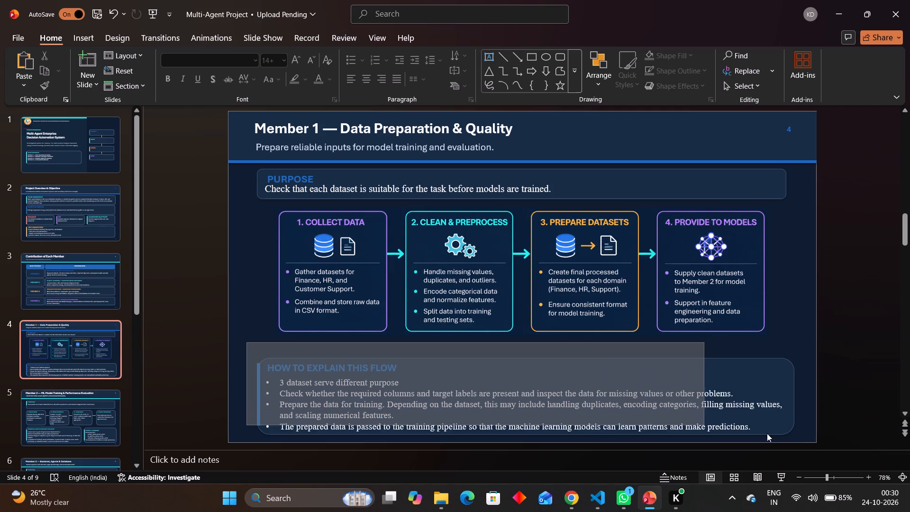
{"action": "left_click_drag", "start_coordinate": [767, 433], "coordinate": [816, 442]}
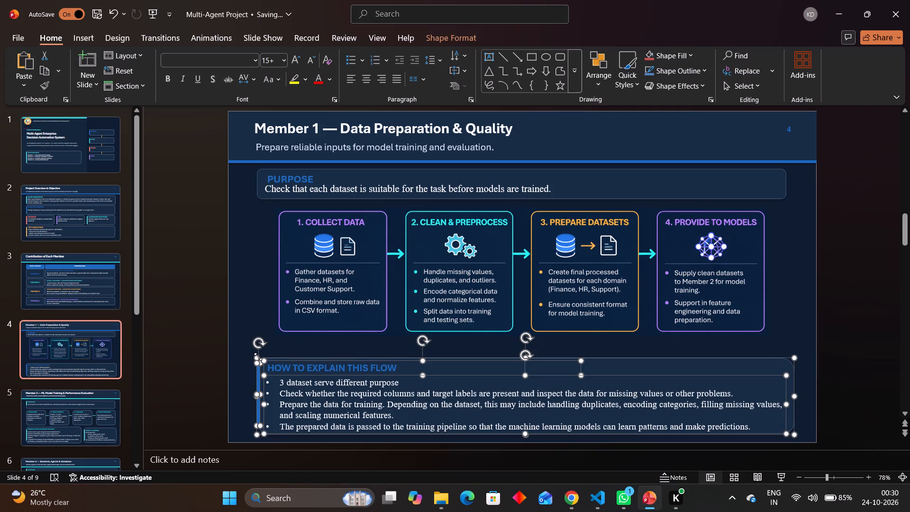
{"action": "left_click_drag", "start_coordinate": [257, 358], "coordinate": [254, 346]}
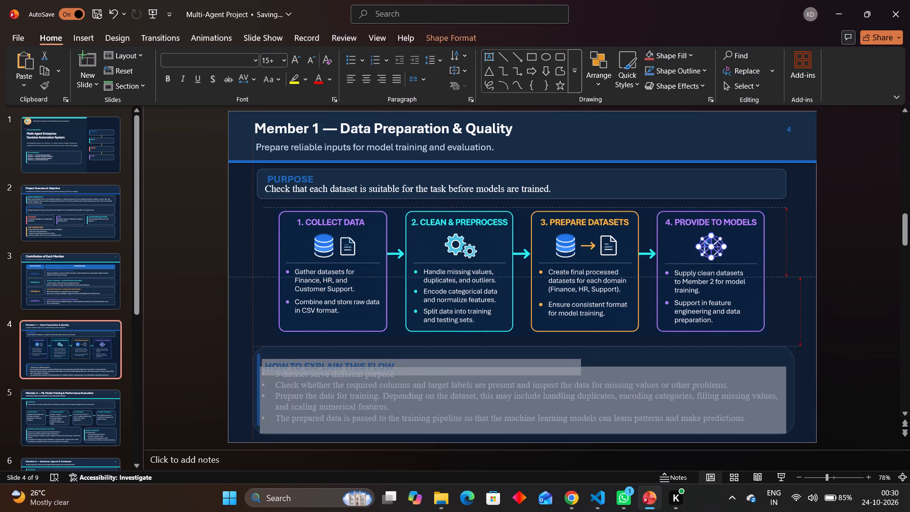
{"action": "left_click_drag", "start_coordinate": [254, 346], "coordinate": [255, 336]}
{"action": "left_click_drag", "start_coordinate": [304, 374], "coordinate": [324, 378]}
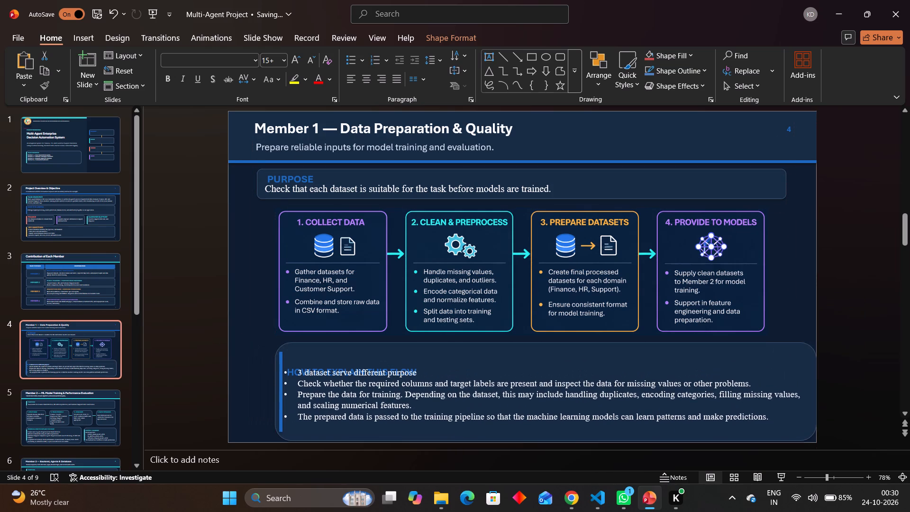
{"action": "left_click_drag", "start_coordinate": [324, 378], "coordinate": [310, 379]}
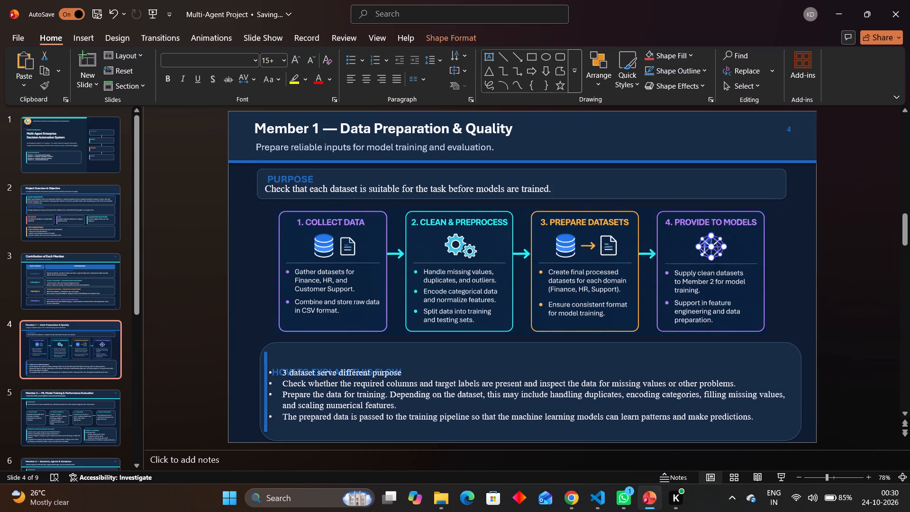
{"action": "left_click_drag", "start_coordinate": [310, 379], "coordinate": [314, 379]}
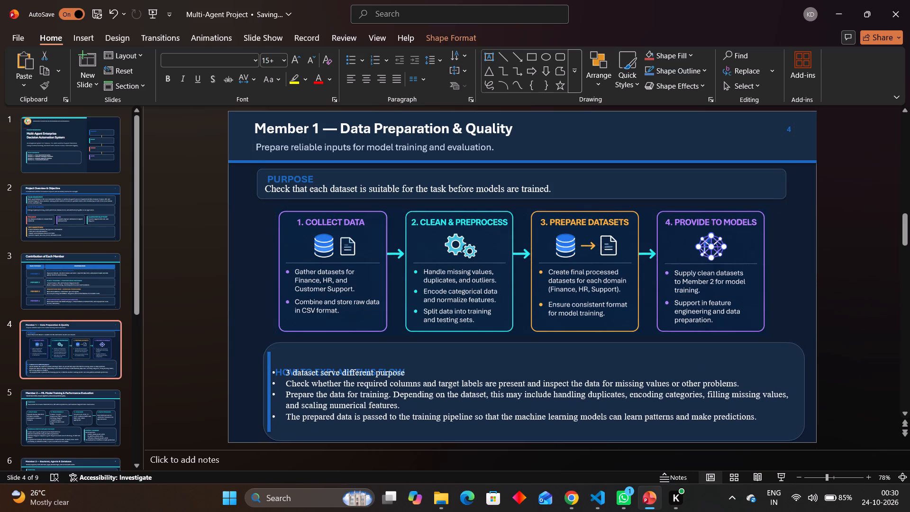
{"action": "left_click_drag", "start_coordinate": [314, 379], "coordinate": [308, 379]}
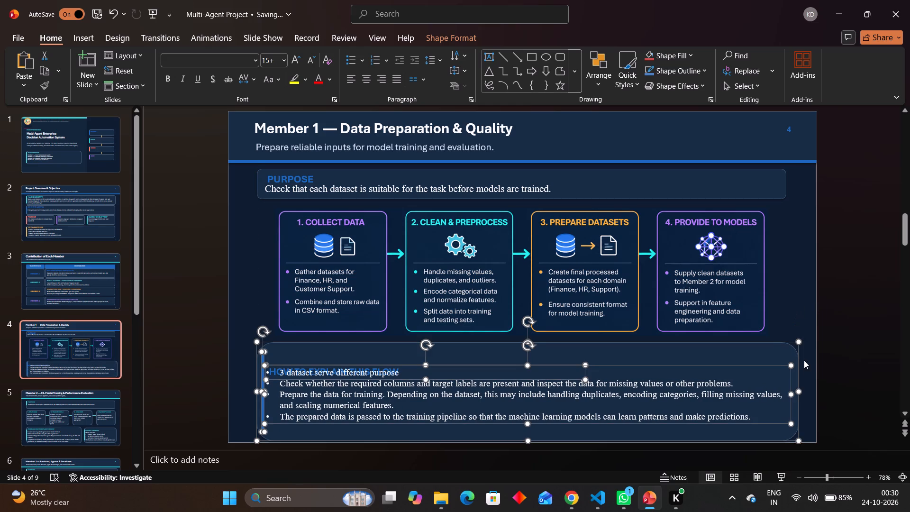
{"action": "left_click_drag", "start_coordinate": [801, 392], "coordinate": [793, 393]}
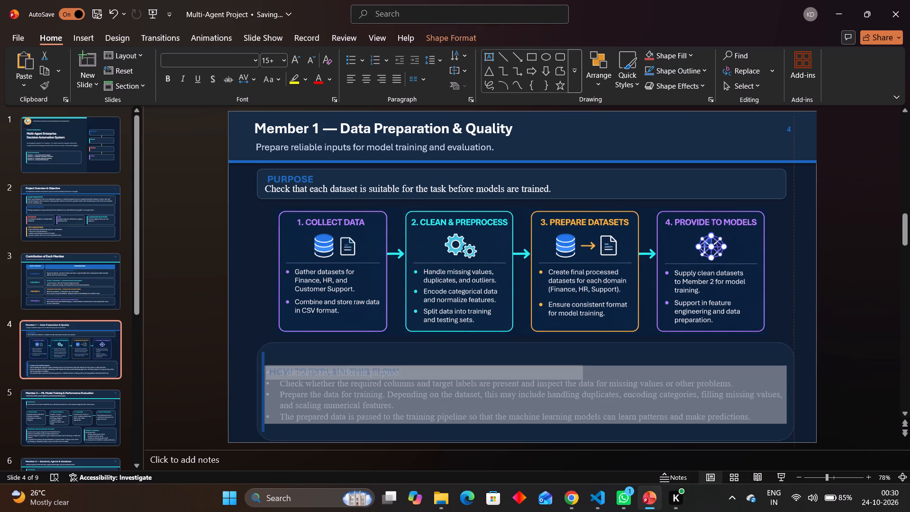
{"action": "left_click_drag", "start_coordinate": [793, 393], "coordinate": [785, 393]}
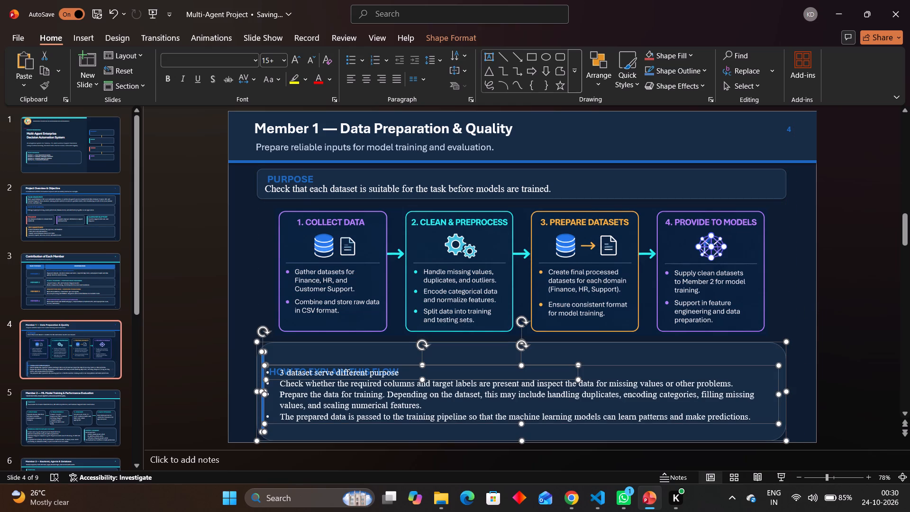
{"action": "left_click", "coordinate": [801, 369]}
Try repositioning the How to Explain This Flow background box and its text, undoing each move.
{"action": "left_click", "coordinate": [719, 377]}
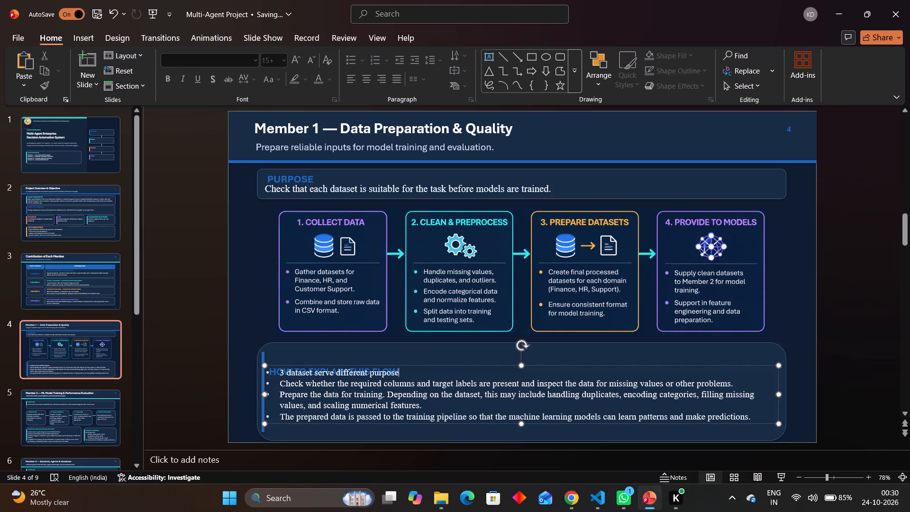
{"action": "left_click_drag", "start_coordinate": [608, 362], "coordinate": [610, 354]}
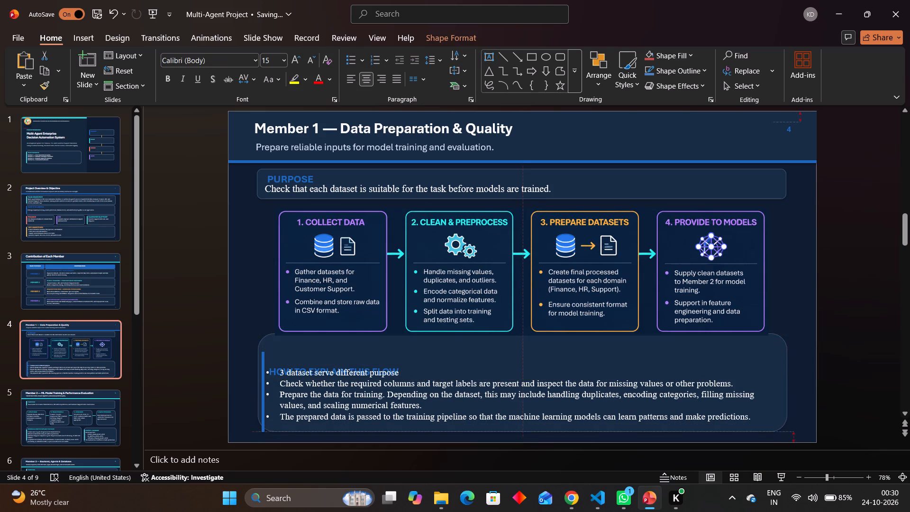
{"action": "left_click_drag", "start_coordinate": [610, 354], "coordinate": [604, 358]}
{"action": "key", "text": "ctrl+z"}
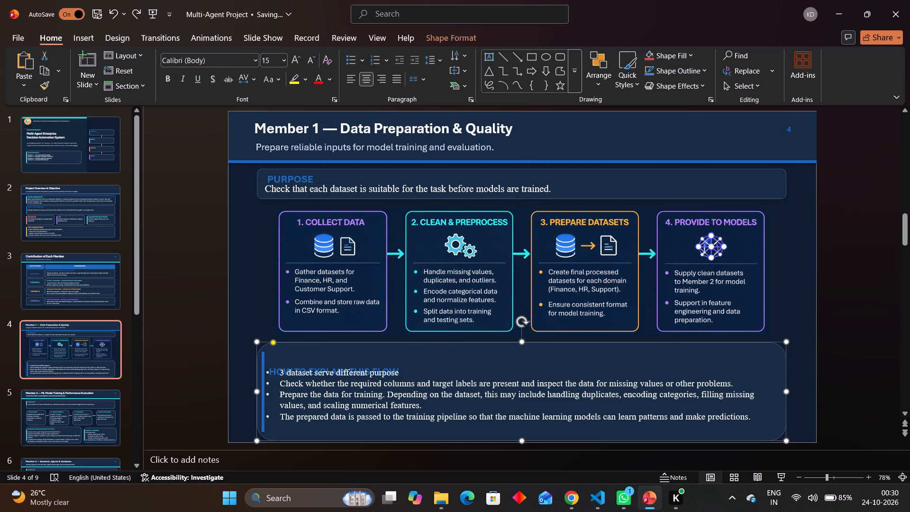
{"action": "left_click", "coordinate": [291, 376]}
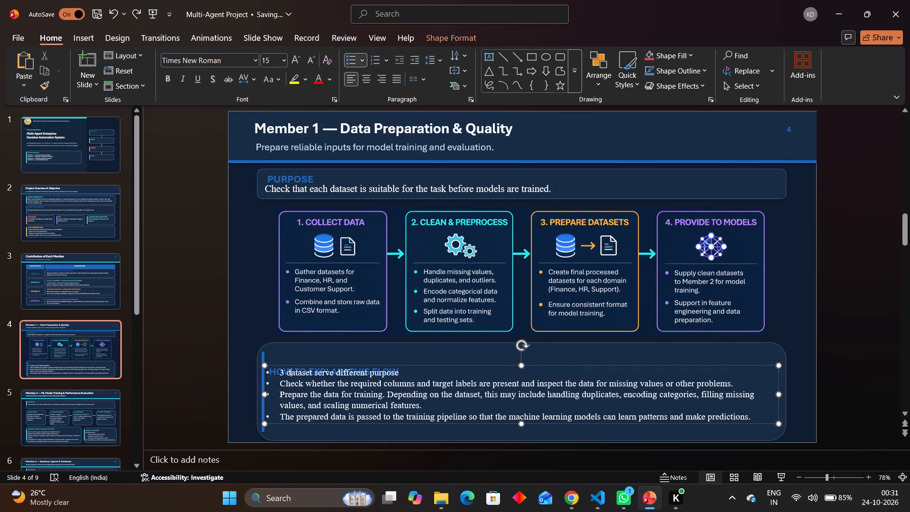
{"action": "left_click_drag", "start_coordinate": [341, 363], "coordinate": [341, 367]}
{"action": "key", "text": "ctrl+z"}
Separate the overlapping text by moving the How to Explain This Flow heading to the box's top and the bullet list just beneath it.
{"action": "left_click", "coordinate": [346, 384]}
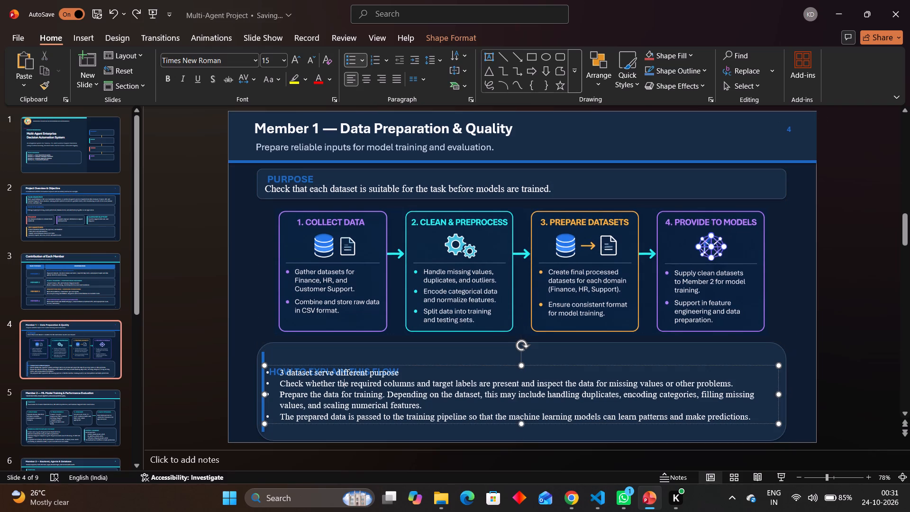
{"action": "left_click_drag", "start_coordinate": [372, 365], "coordinate": [371, 380]}
{"action": "left_click", "coordinate": [375, 370]}
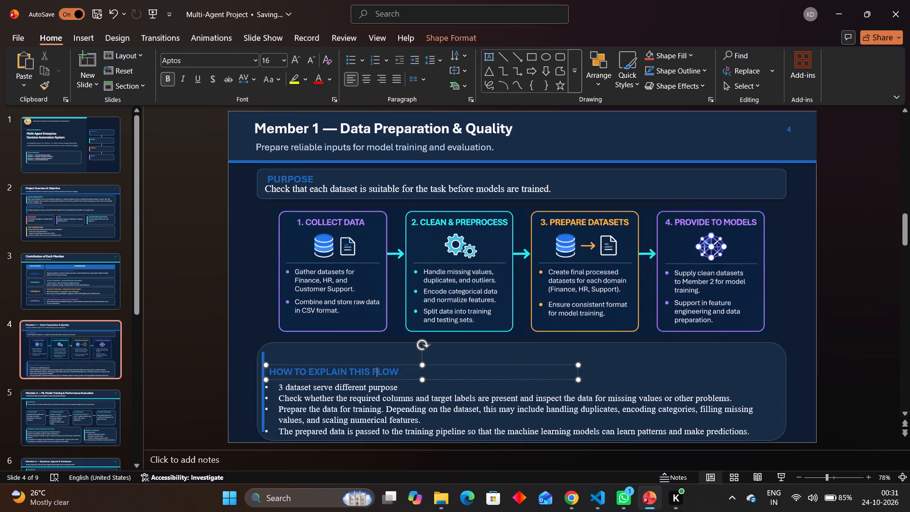
{"action": "left_click_drag", "start_coordinate": [385, 364], "coordinate": [390, 348]}
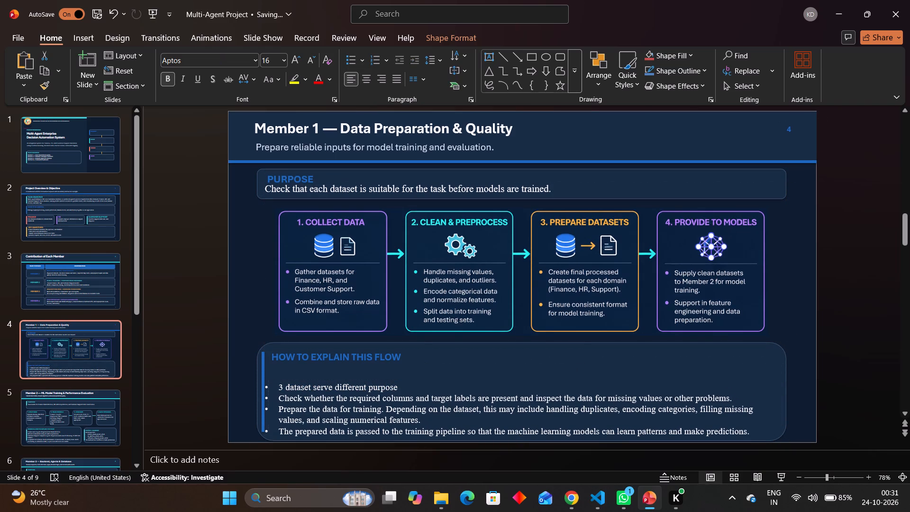
{"action": "left_click_drag", "start_coordinate": [390, 348], "coordinate": [390, 347]}
{"action": "left_click_drag", "start_coordinate": [382, 392], "coordinate": [403, 377]}
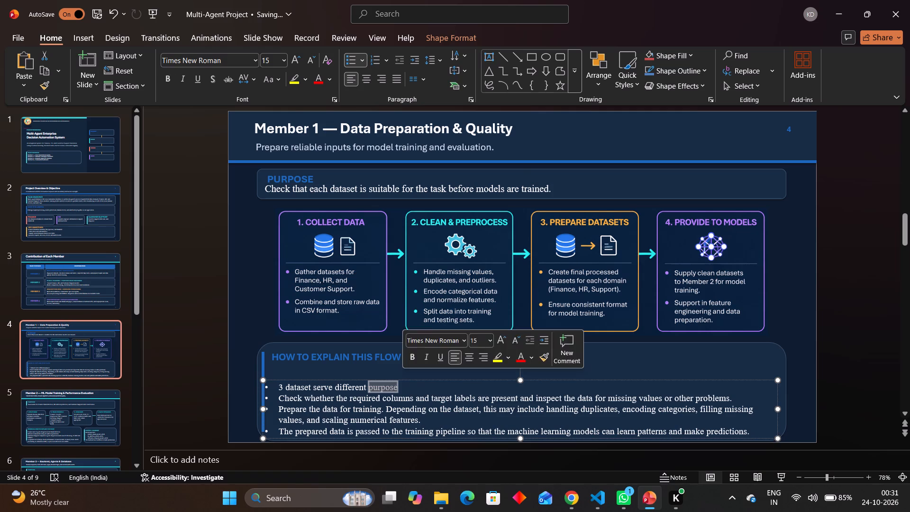
{"action": "left_click", "coordinate": [403, 377]}
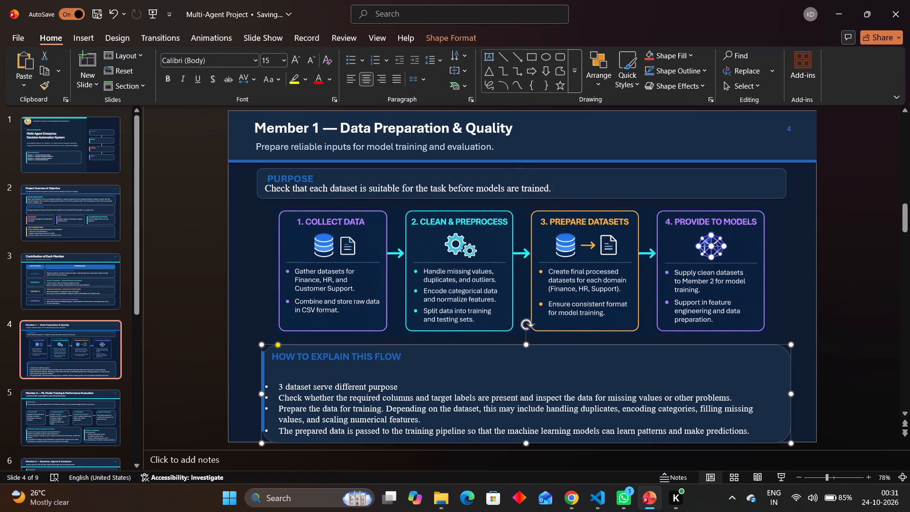
{"action": "key", "text": "ctrl+z"}
{"action": "left_click", "coordinate": [406, 388]}
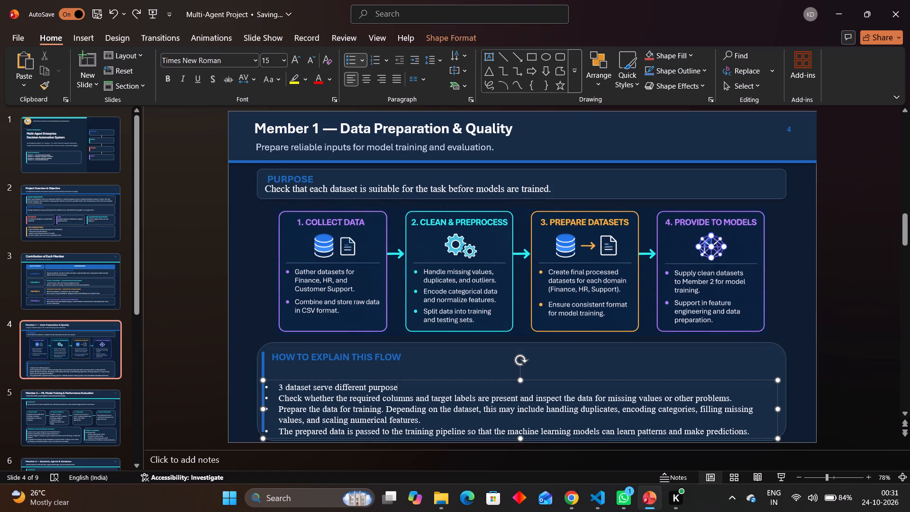
{"action": "left_click_drag", "start_coordinate": [419, 381], "coordinate": [428, 366]}
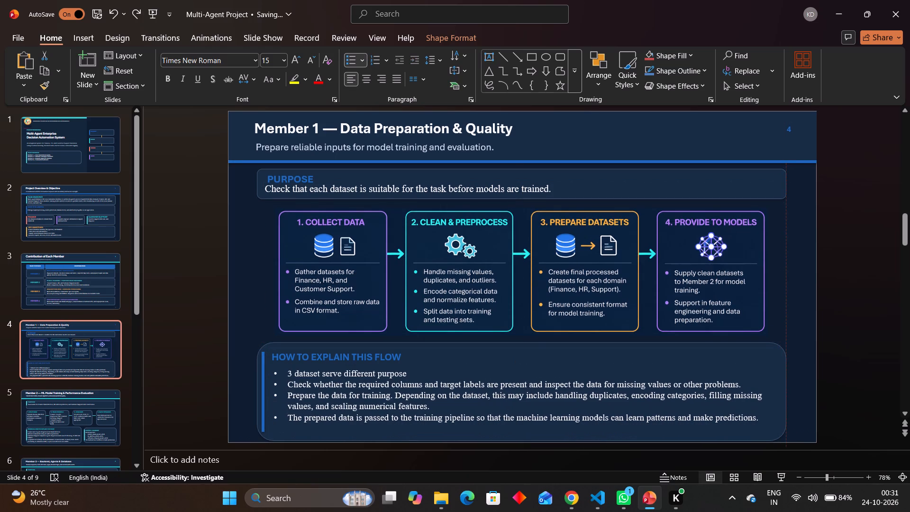
{"action": "left_click_drag", "start_coordinate": [428, 366], "coordinate": [427, 368]}
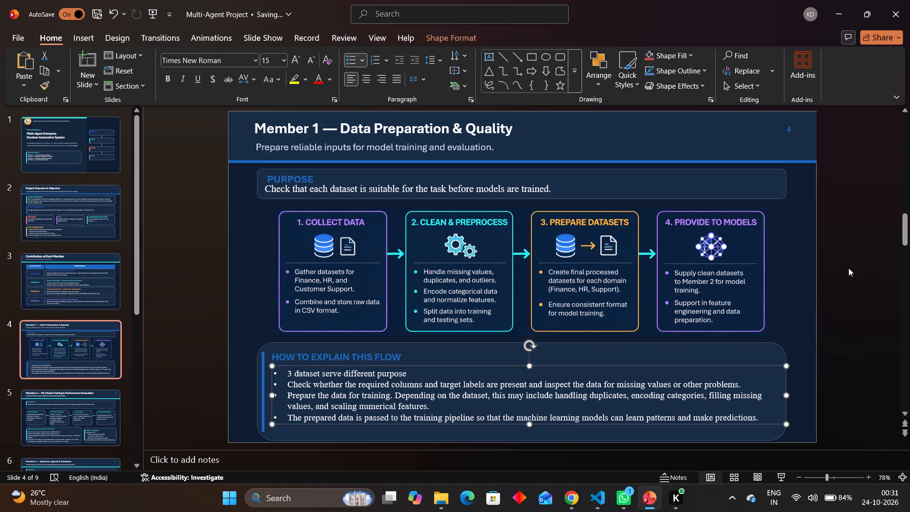
{"action": "left_click", "coordinate": [848, 268]}
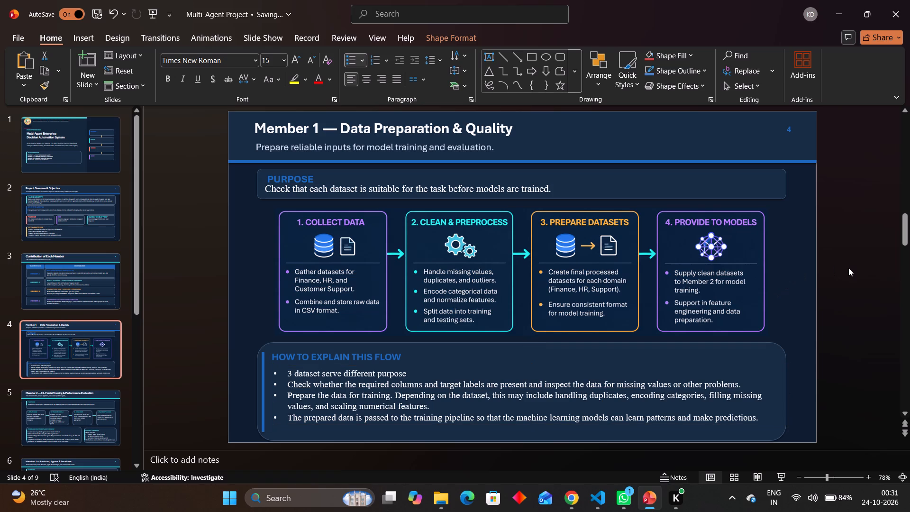
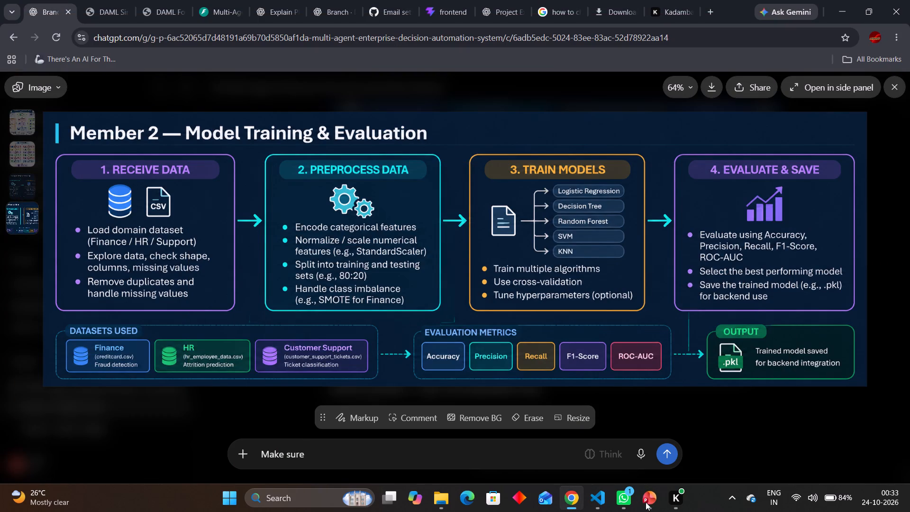
{"action": "left_click", "coordinate": [646, 502]}
{"action": "left_click", "coordinate": [646, 502]}
{"action": "left_click", "coordinate": [704, 92]}
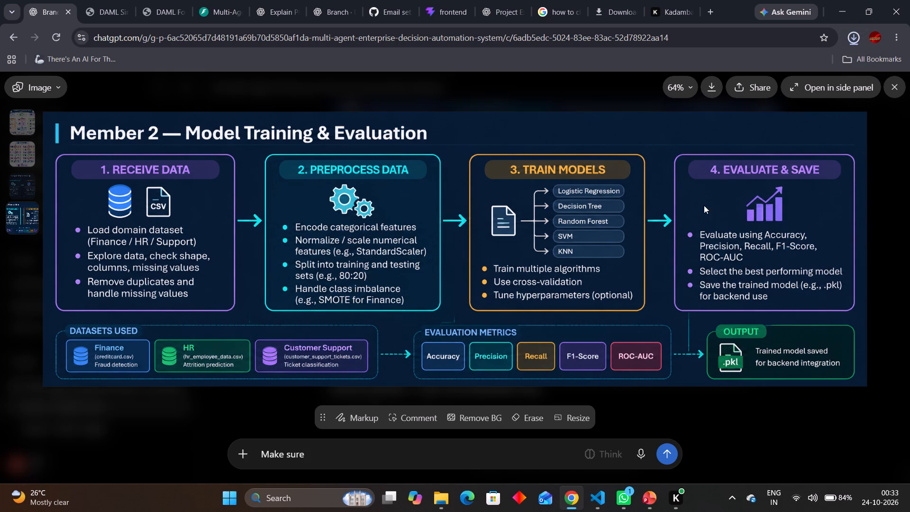
Switch back to PowerPoint and insert the Member 2 — Model Training Flow picture from Downloads onto slide 5.
{"action": "left_click", "coordinate": [649, 496]}
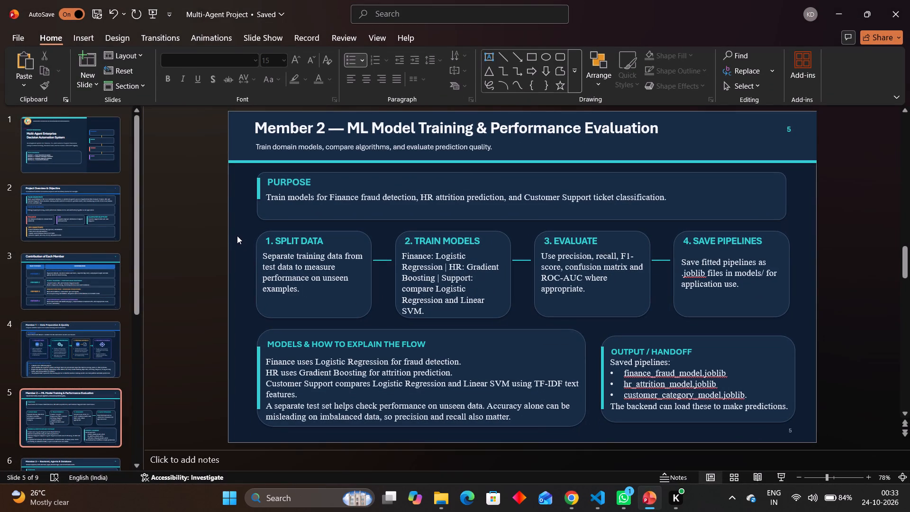
{"action": "left_click", "coordinate": [80, 41]}
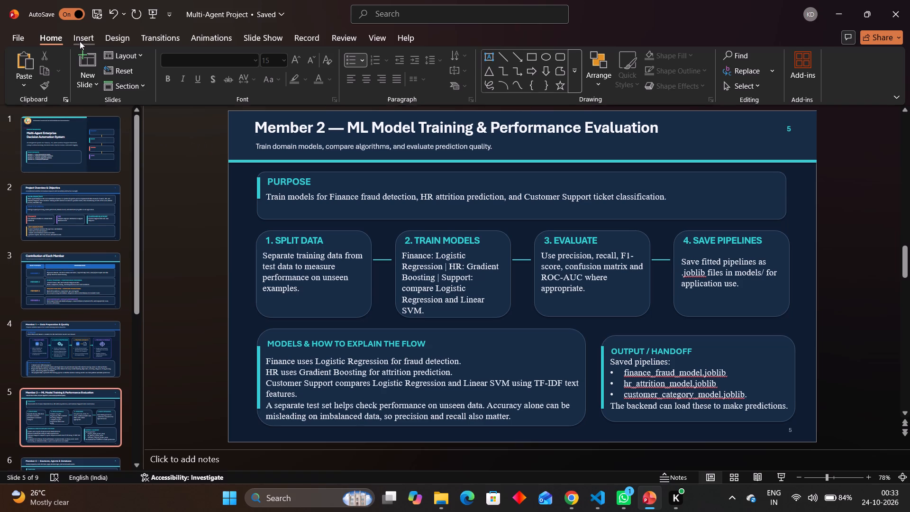
{"action": "left_click", "coordinate": [88, 64]}
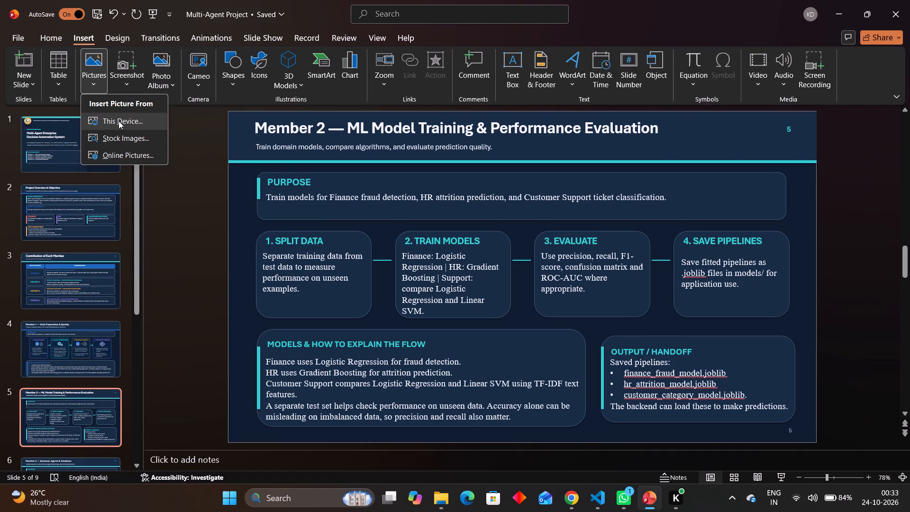
{"action": "left_click", "coordinate": [118, 121]}
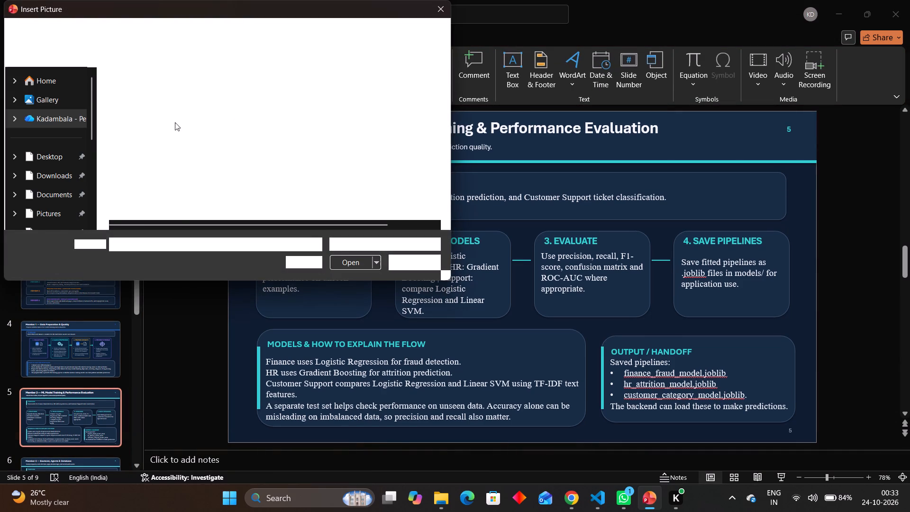
{"action": "left_click", "coordinate": [53, 175]}
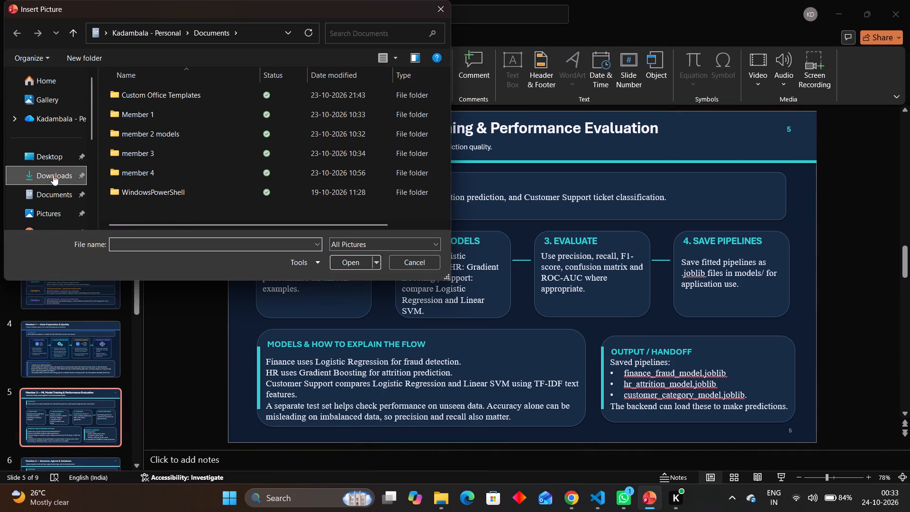
{"action": "double_click", "coordinate": [188, 107]}
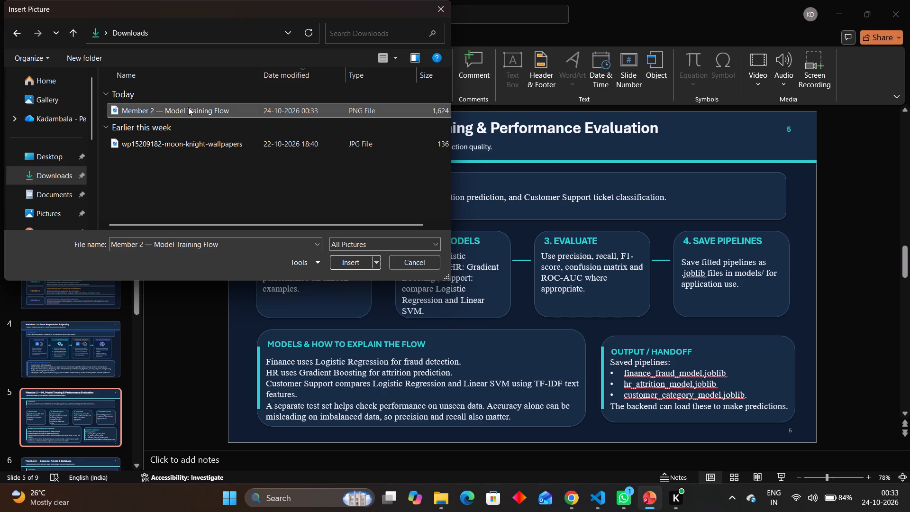
Shrink the inserted diagram to about 28.42 by 9.47 cm and place it centrally just below the Purpose text.
{"action": "left_click_drag", "start_coordinate": [485, 248], "coordinate": [488, 303]}
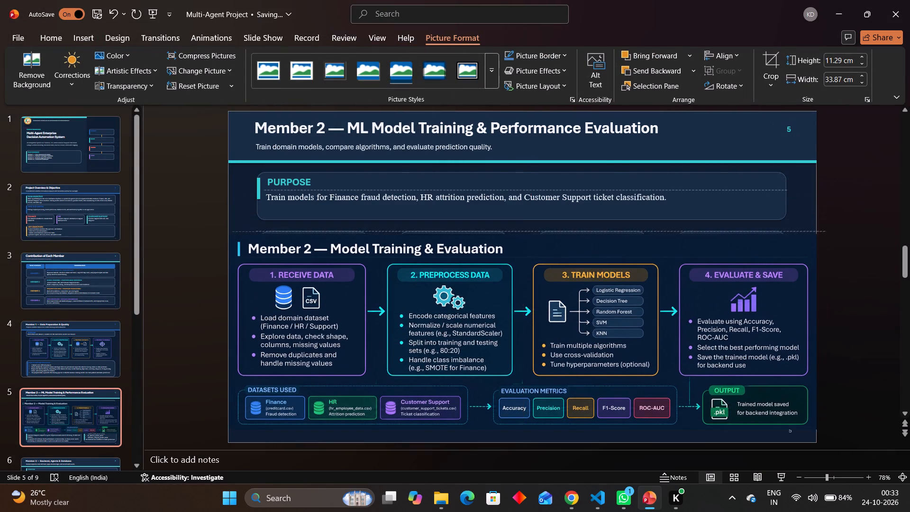
{"action": "left_click_drag", "start_coordinate": [488, 303], "coordinate": [489, 288]}
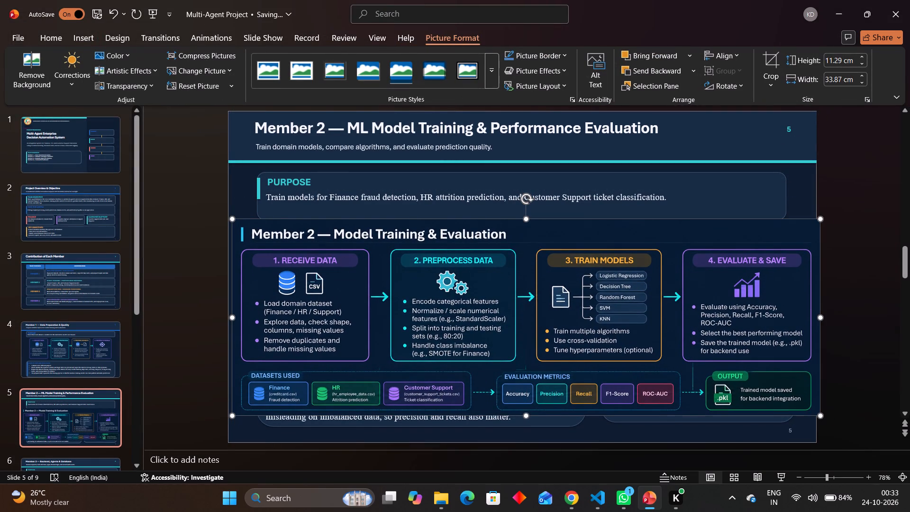
{"action": "left_click_drag", "start_coordinate": [819, 418], "coordinate": [795, 392]}
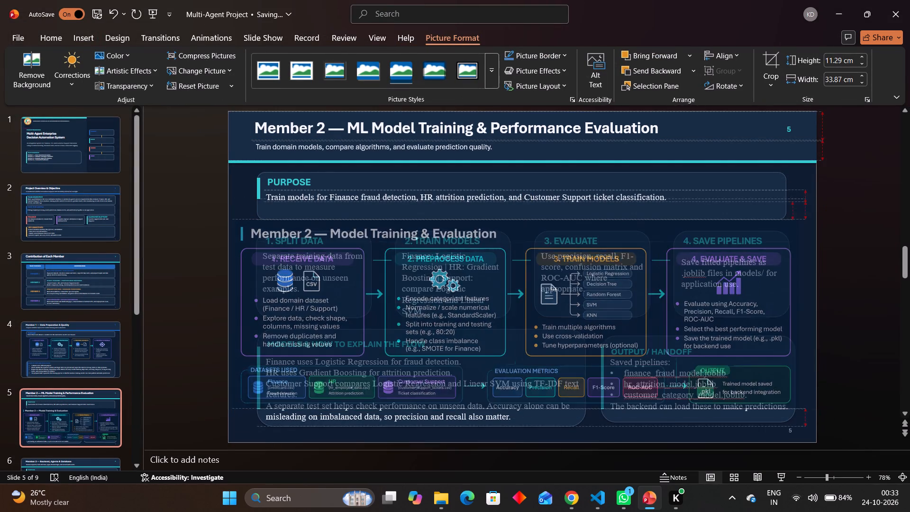
{"action": "left_click_drag", "start_coordinate": [795, 392], "coordinate": [728, 346]}
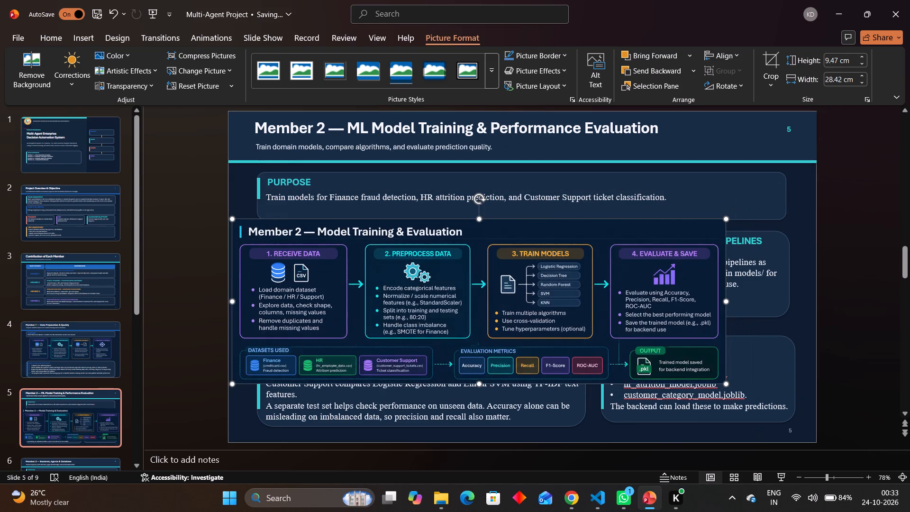
{"action": "left_click_drag", "start_coordinate": [676, 299], "coordinate": [714, 301]}
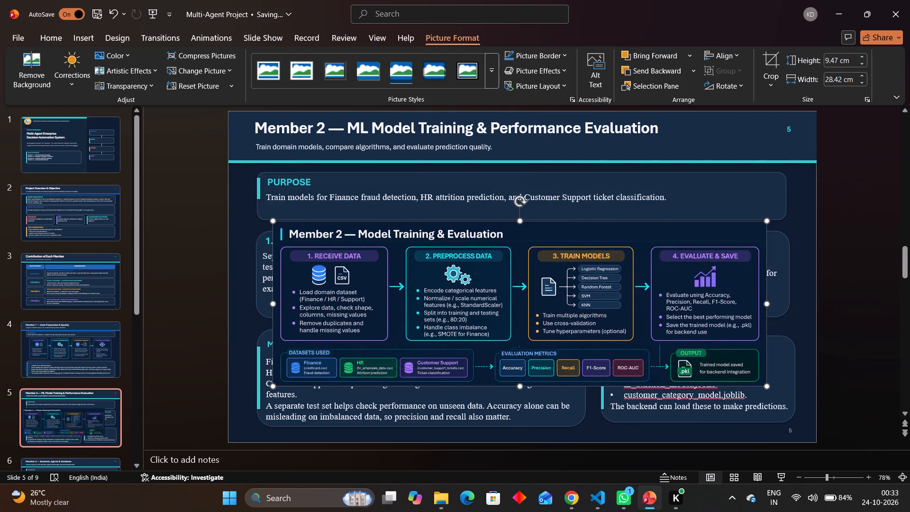
Delete the small slide number in the slide's lower corner.
{"action": "left_click", "coordinate": [793, 434]}
{"action": "key", "text": "BackSpace"}
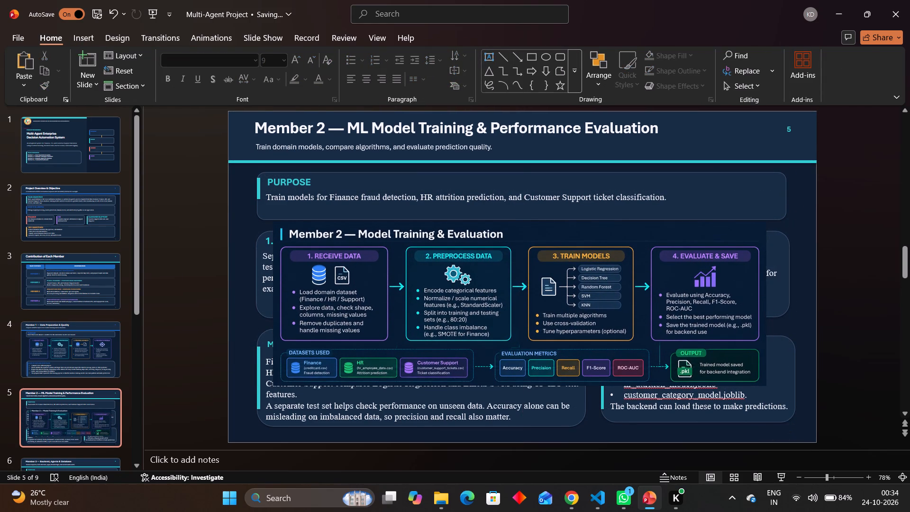
Move the diagram up out of the way and nudge the Models and Output / Handoff boxes with their text down.
{"action": "left_click_drag", "start_coordinate": [423, 304], "coordinate": [505, 218]}
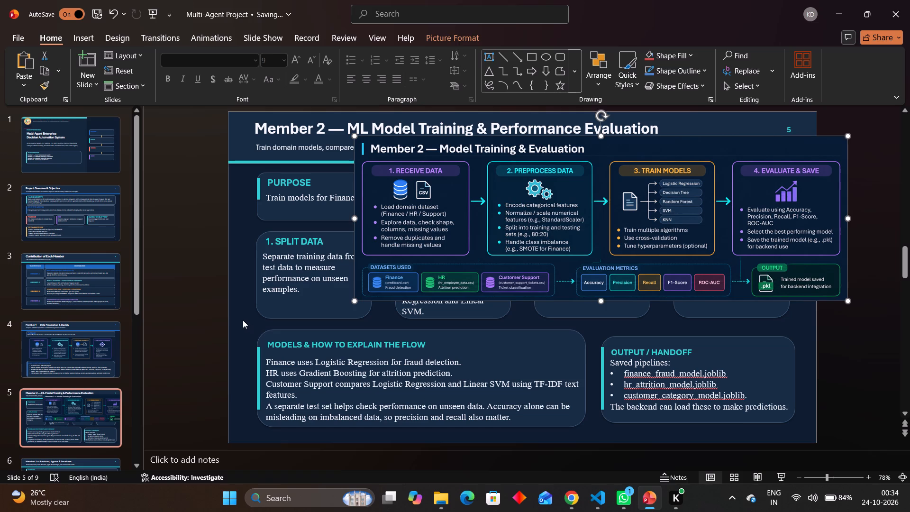
{"action": "left_click_drag", "start_coordinate": [243, 320], "coordinate": [845, 434]}
{"action": "key", "text": "Down"}
{"action": "key", "text": "Down"}
{"action": "key", "text": "Down"}
{"action": "key", "text": "Down"}
{"action": "key", "text": "Down"}
{"action": "key", "text": "Down"}
{"action": "key", "text": "Down"}
{"action": "key", "text": "Down"}
{"action": "key", "text": "Down"}
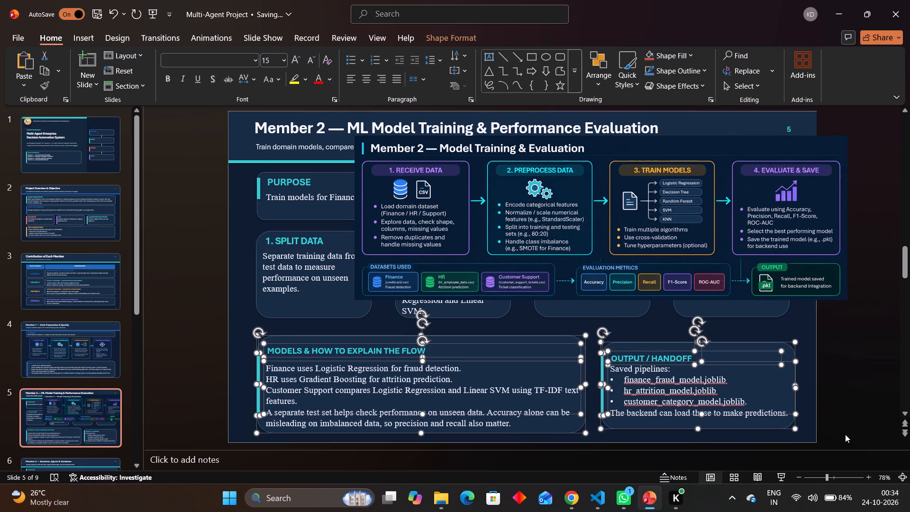
{"action": "key", "text": "Down"}
{"action": "key", "text": "Down"}
{"action": "key", "text": "Down"}
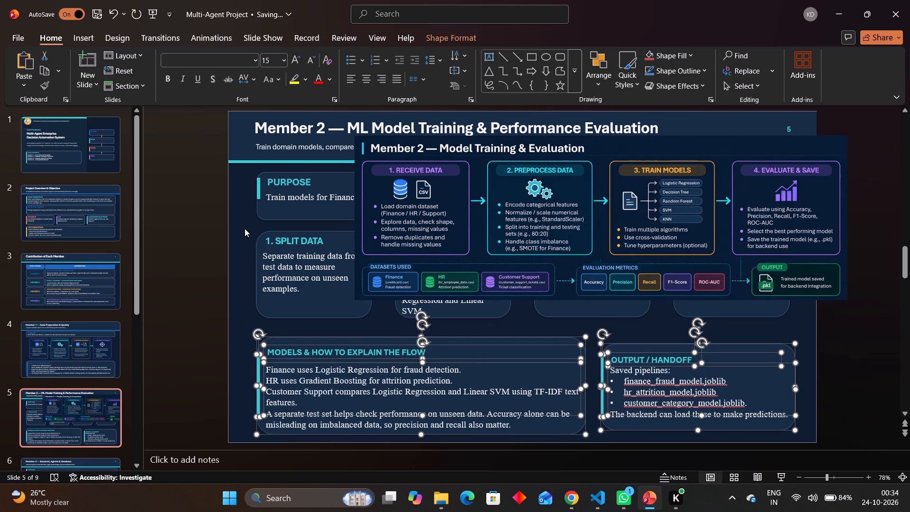
Move the diagram down clear of the Purpose box and shorten that box by raising its bottom edge.
{"action": "left_click", "coordinate": [241, 227]}
{"action": "left_click_drag", "start_coordinate": [390, 226], "coordinate": [384, 357]}
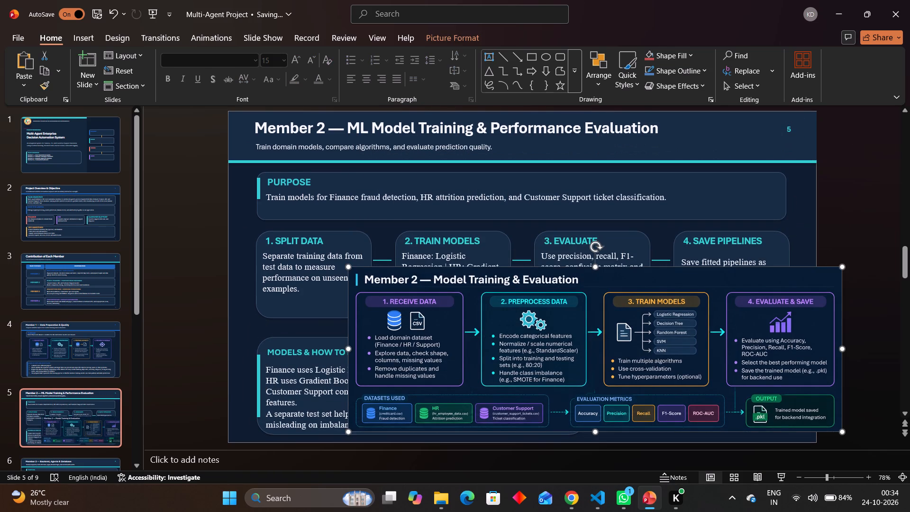
{"action": "left_click", "coordinate": [393, 219]}
{"action": "left_click_drag", "start_coordinate": [523, 221], "coordinate": [537, 210]}
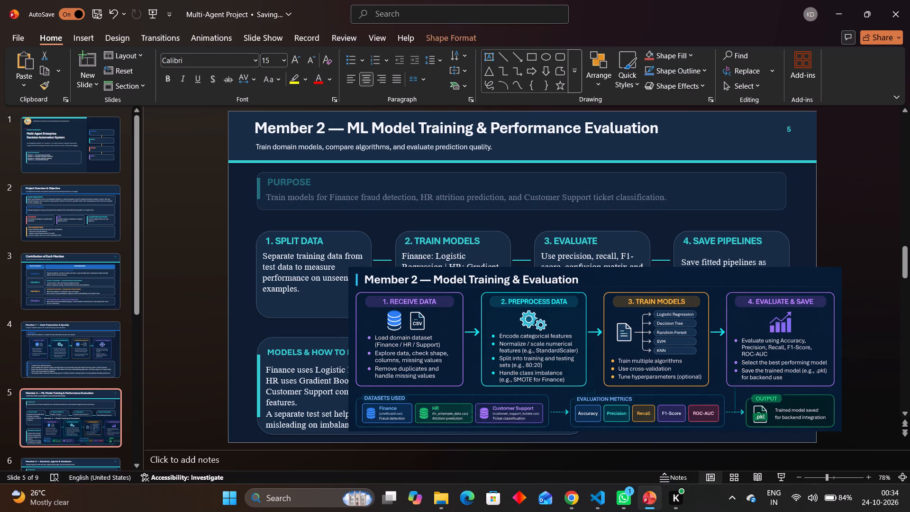
{"action": "left_click_drag", "start_coordinate": [537, 210], "coordinate": [537, 210]}
Cut the four process boxes, Split Data through Save Pipelines, together with their text and connector lines.
{"action": "left_click_drag", "start_coordinate": [224, 220], "coordinate": [909, 338]}
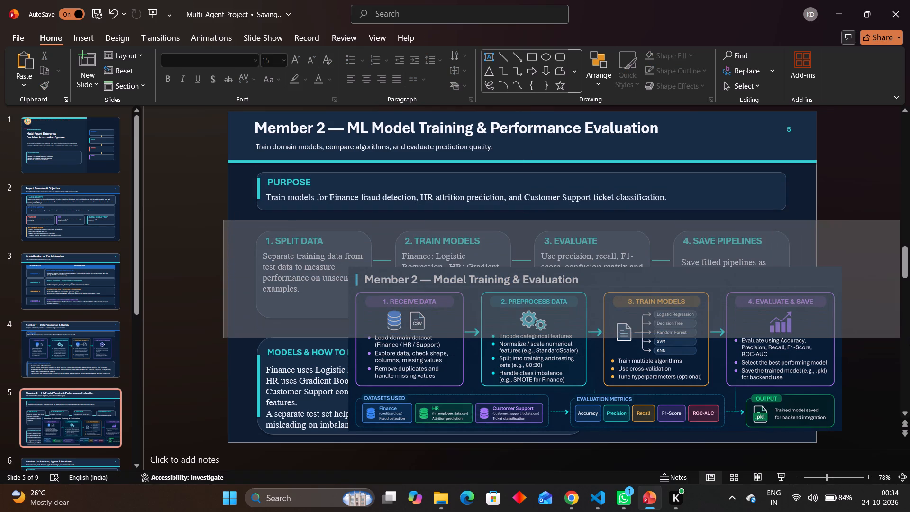
{"action": "left_click_drag", "start_coordinate": [909, 338], "coordinate": [909, 324]}
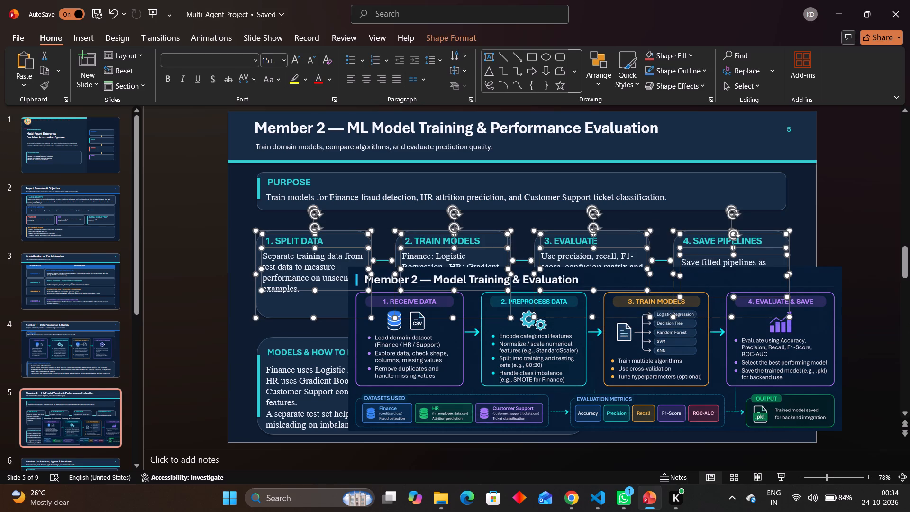
{"action": "key", "text": "ctrl+x"}
Move the diagram directly beneath the Purpose box and scale it down slightly in proportion.
{"action": "left_click_drag", "start_coordinate": [770, 344], "coordinate": [699, 288]}
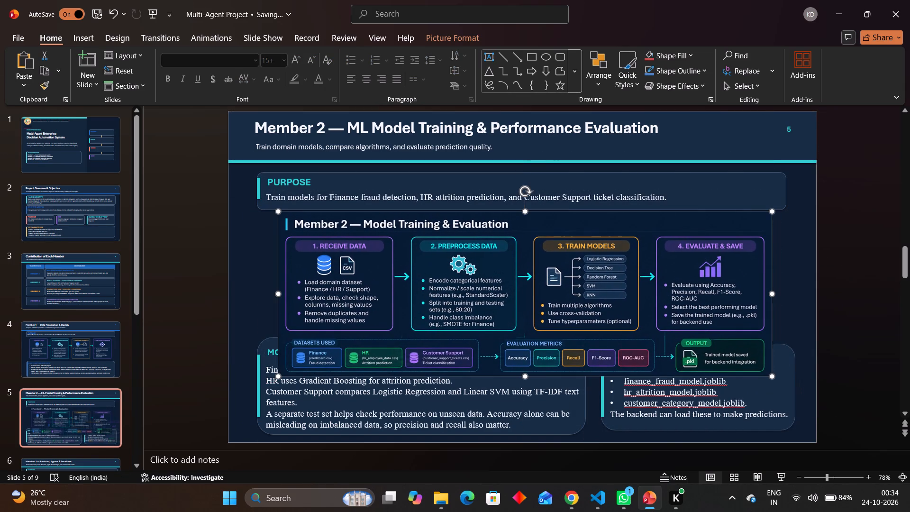
{"action": "left_click_drag", "start_coordinate": [773, 377], "coordinate": [746, 331]}
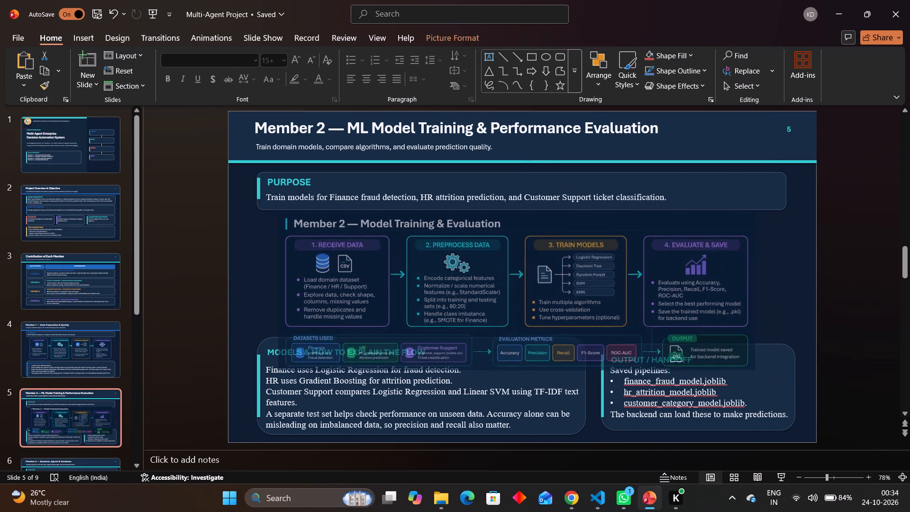
{"action": "left_click_drag", "start_coordinate": [746, 331], "coordinate": [746, 283]}
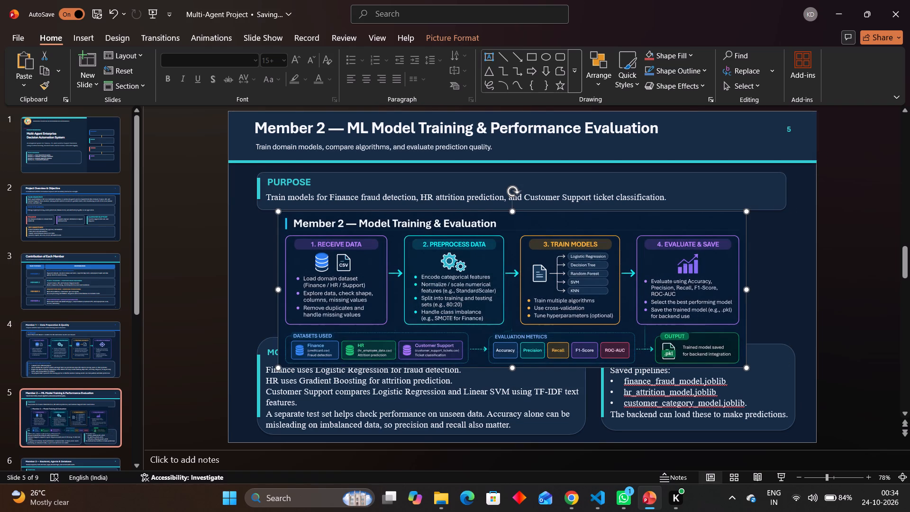
Nudge the Models and Output / Handoff boxes with all their text slightly further down the slide.
{"action": "left_click", "coordinate": [266, 342]}
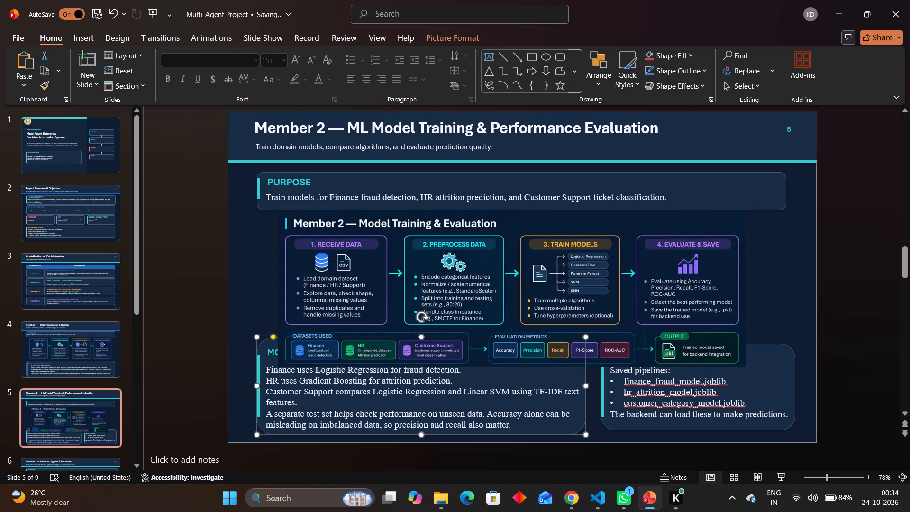
{"action": "left_click", "coordinate": [237, 323]}
{"action": "left_click_drag", "start_coordinate": [237, 323], "coordinate": [411, 373]}
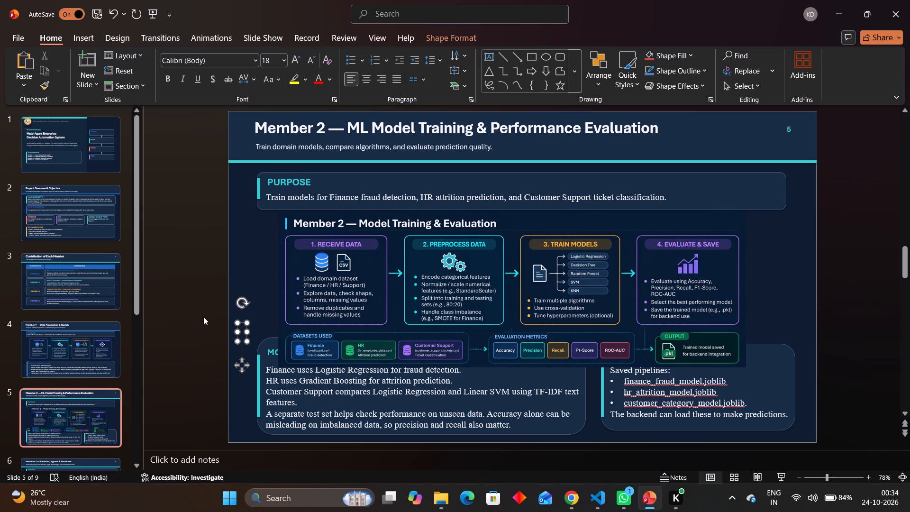
{"action": "left_click", "coordinate": [203, 317]}
{"action": "left_click_drag", "start_coordinate": [203, 317], "coordinate": [873, 430]}
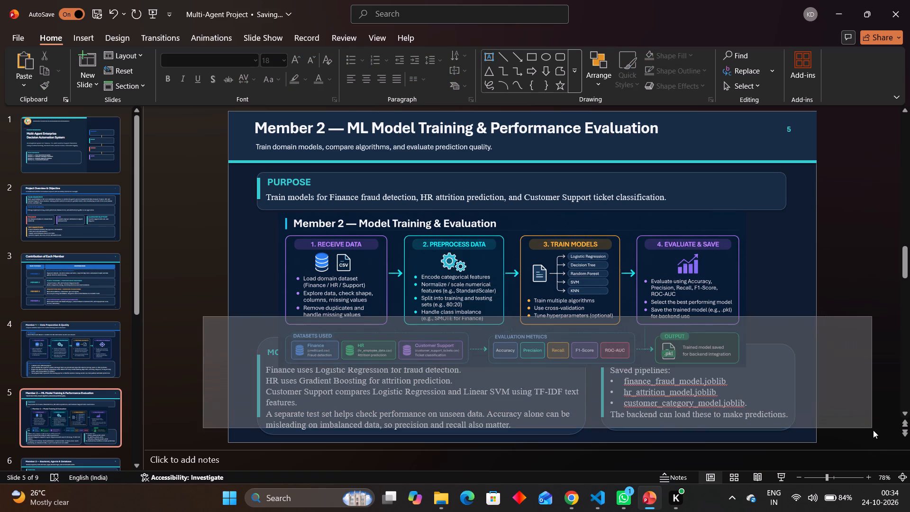
{"action": "left_click_drag", "start_coordinate": [873, 430], "coordinate": [873, 444]}
{"action": "key", "text": "Down"}
{"action": "key", "text": "Down"}
{"action": "key", "text": "Down"}
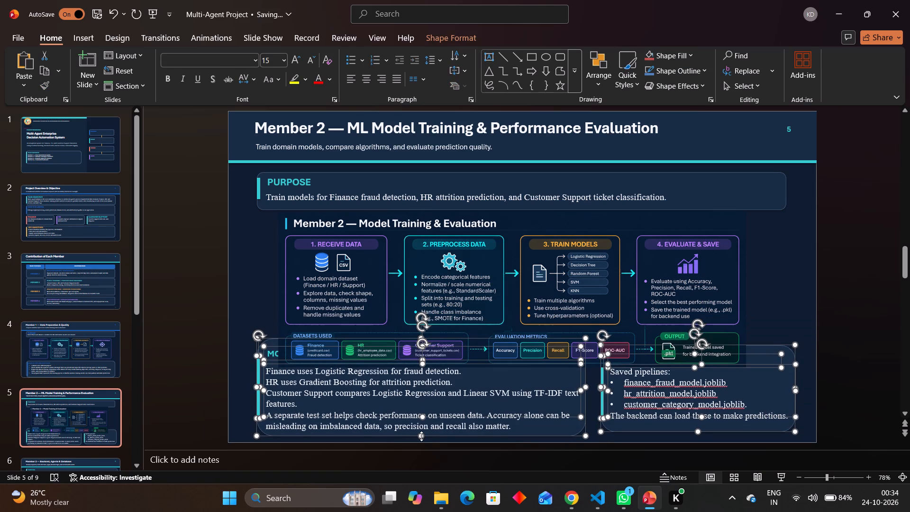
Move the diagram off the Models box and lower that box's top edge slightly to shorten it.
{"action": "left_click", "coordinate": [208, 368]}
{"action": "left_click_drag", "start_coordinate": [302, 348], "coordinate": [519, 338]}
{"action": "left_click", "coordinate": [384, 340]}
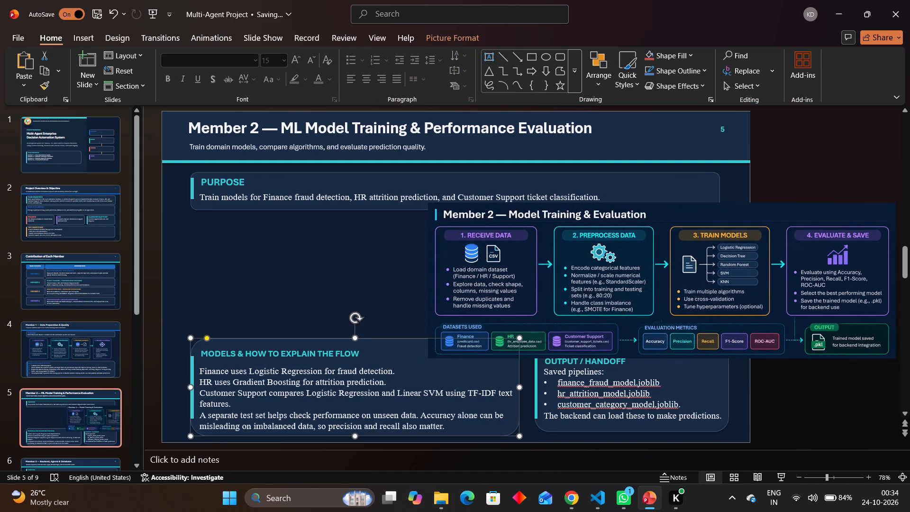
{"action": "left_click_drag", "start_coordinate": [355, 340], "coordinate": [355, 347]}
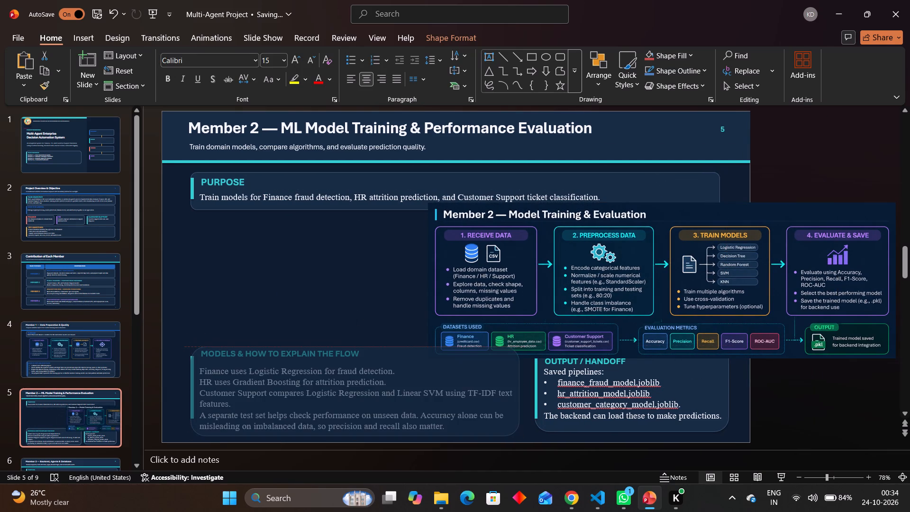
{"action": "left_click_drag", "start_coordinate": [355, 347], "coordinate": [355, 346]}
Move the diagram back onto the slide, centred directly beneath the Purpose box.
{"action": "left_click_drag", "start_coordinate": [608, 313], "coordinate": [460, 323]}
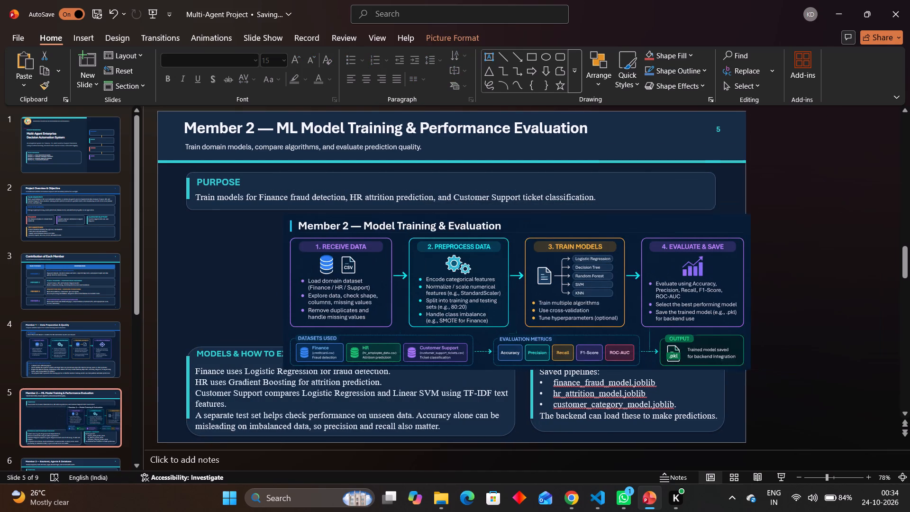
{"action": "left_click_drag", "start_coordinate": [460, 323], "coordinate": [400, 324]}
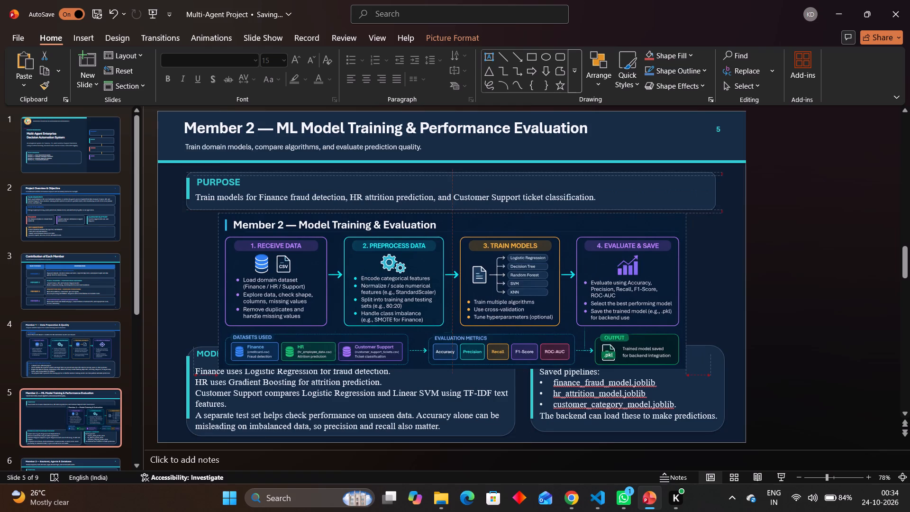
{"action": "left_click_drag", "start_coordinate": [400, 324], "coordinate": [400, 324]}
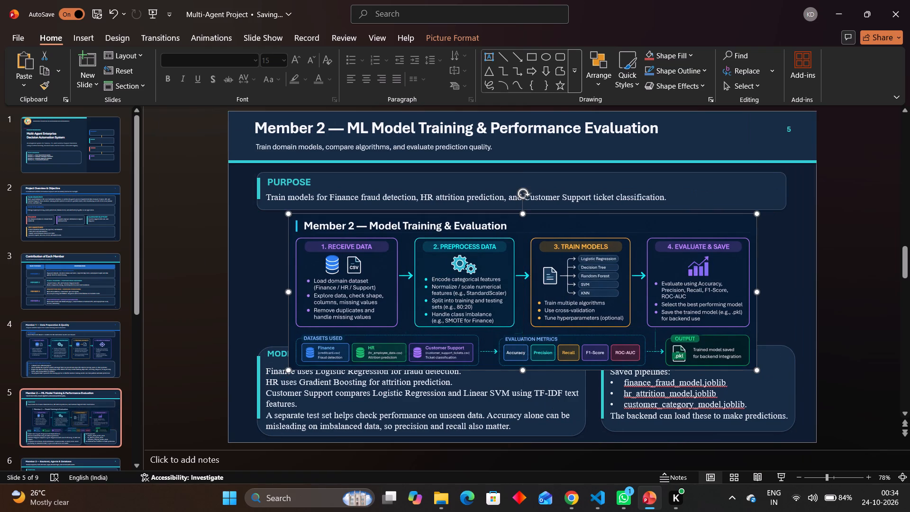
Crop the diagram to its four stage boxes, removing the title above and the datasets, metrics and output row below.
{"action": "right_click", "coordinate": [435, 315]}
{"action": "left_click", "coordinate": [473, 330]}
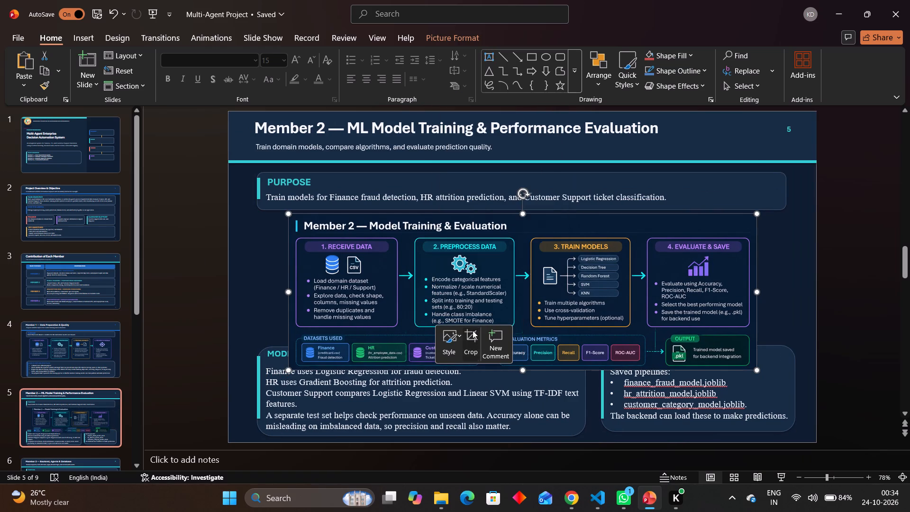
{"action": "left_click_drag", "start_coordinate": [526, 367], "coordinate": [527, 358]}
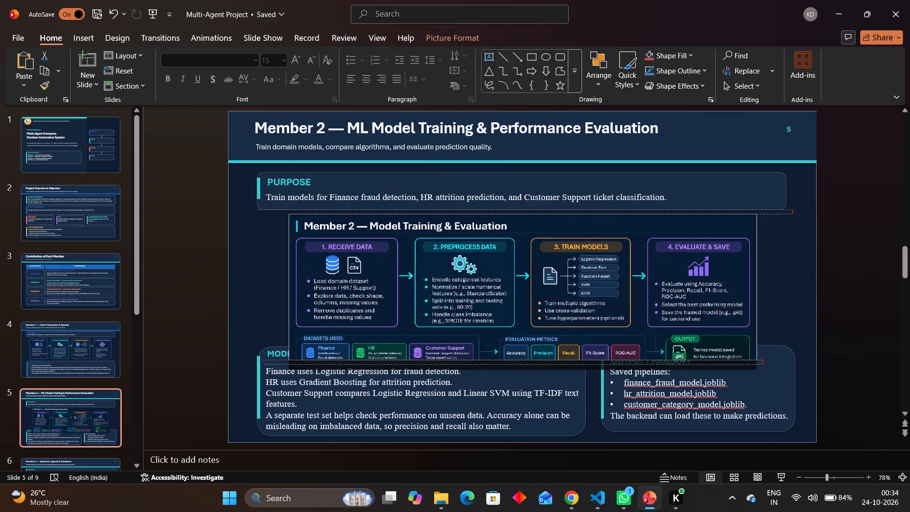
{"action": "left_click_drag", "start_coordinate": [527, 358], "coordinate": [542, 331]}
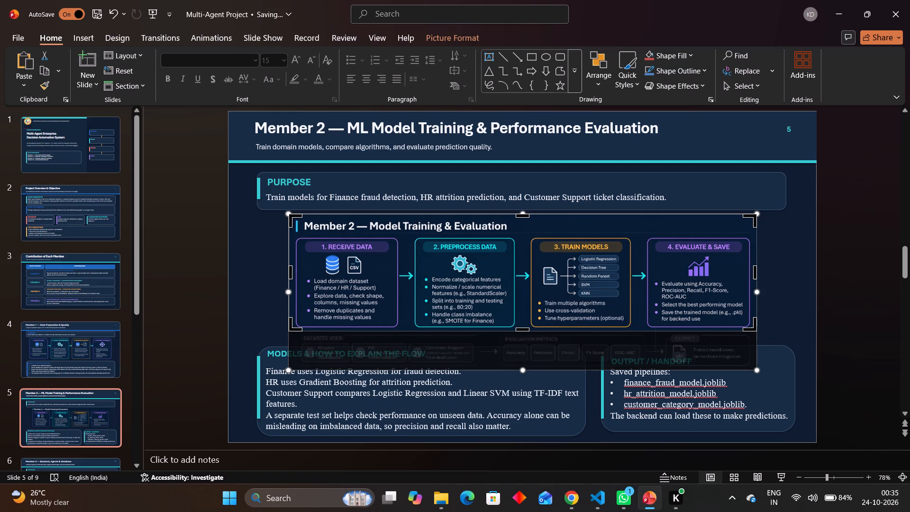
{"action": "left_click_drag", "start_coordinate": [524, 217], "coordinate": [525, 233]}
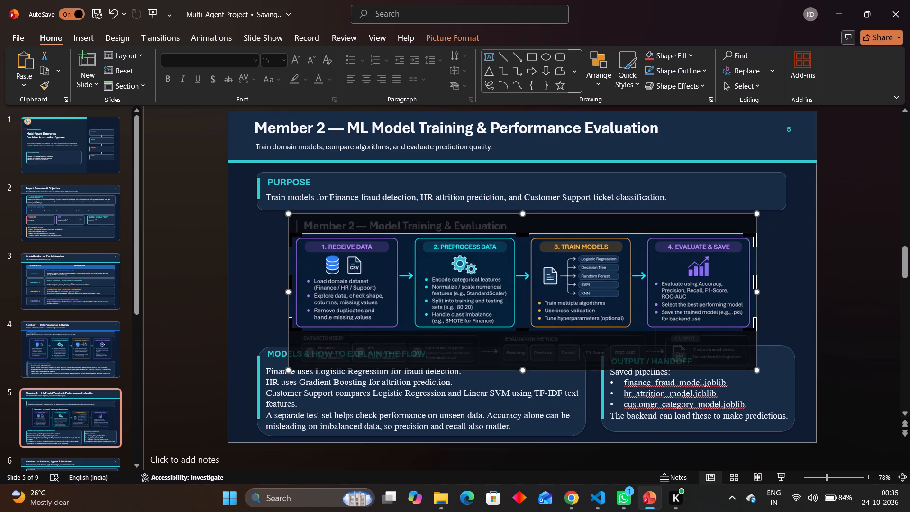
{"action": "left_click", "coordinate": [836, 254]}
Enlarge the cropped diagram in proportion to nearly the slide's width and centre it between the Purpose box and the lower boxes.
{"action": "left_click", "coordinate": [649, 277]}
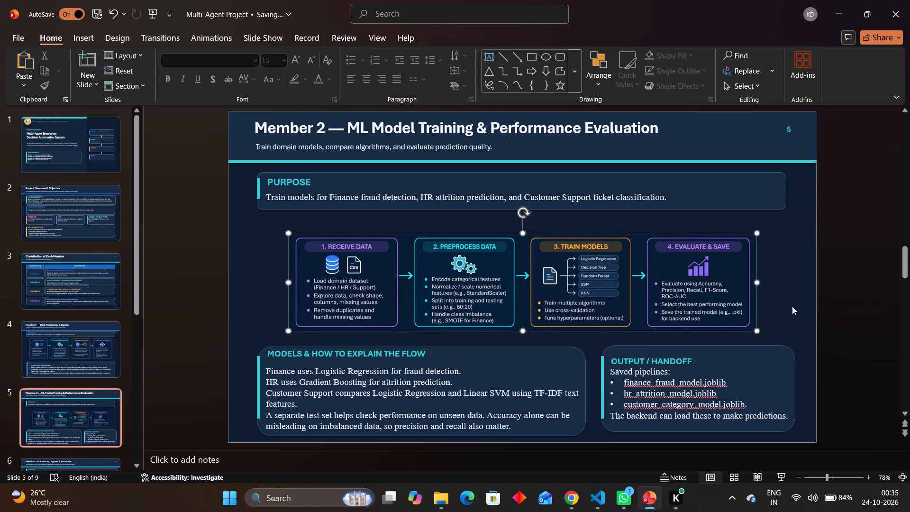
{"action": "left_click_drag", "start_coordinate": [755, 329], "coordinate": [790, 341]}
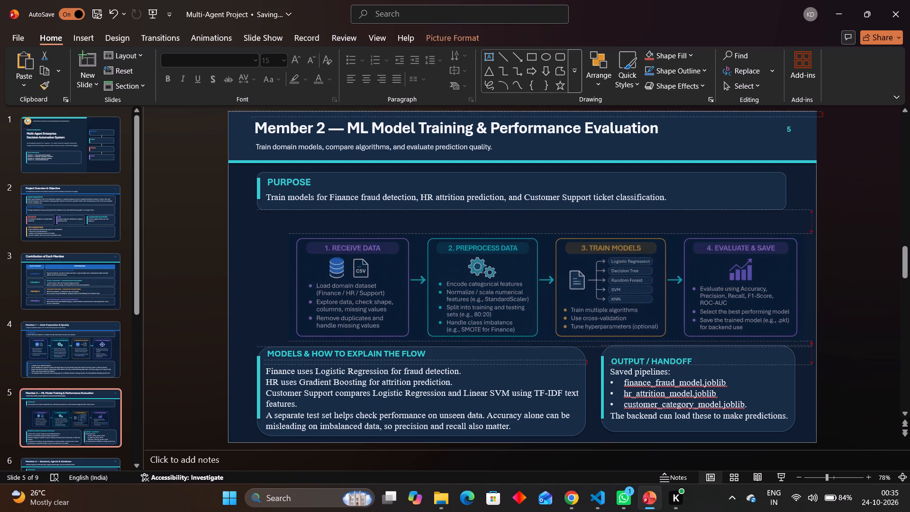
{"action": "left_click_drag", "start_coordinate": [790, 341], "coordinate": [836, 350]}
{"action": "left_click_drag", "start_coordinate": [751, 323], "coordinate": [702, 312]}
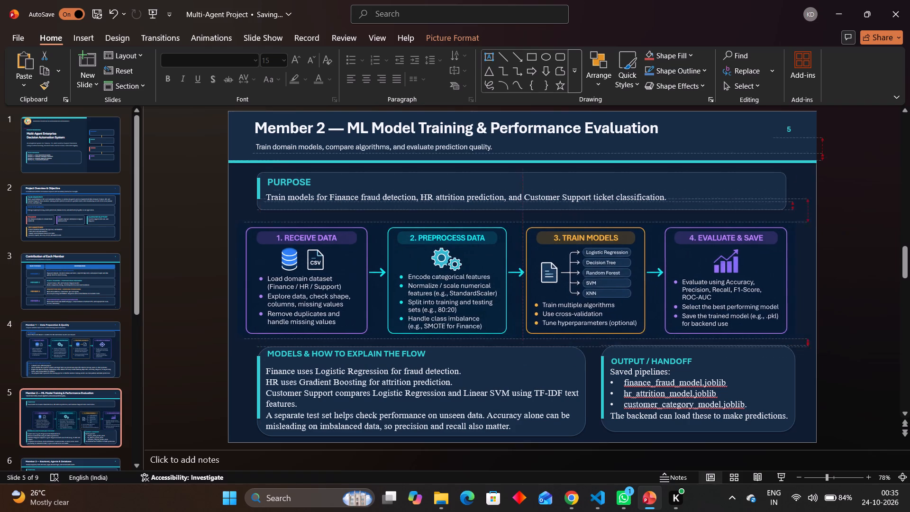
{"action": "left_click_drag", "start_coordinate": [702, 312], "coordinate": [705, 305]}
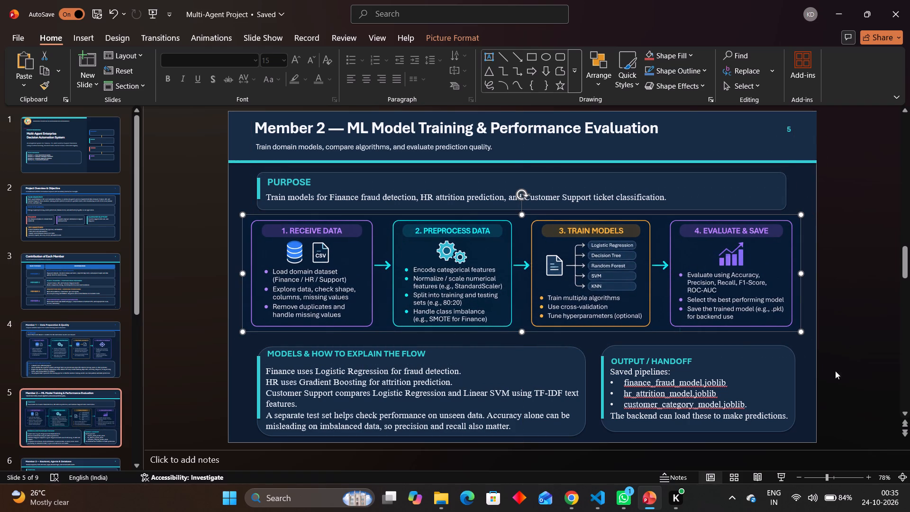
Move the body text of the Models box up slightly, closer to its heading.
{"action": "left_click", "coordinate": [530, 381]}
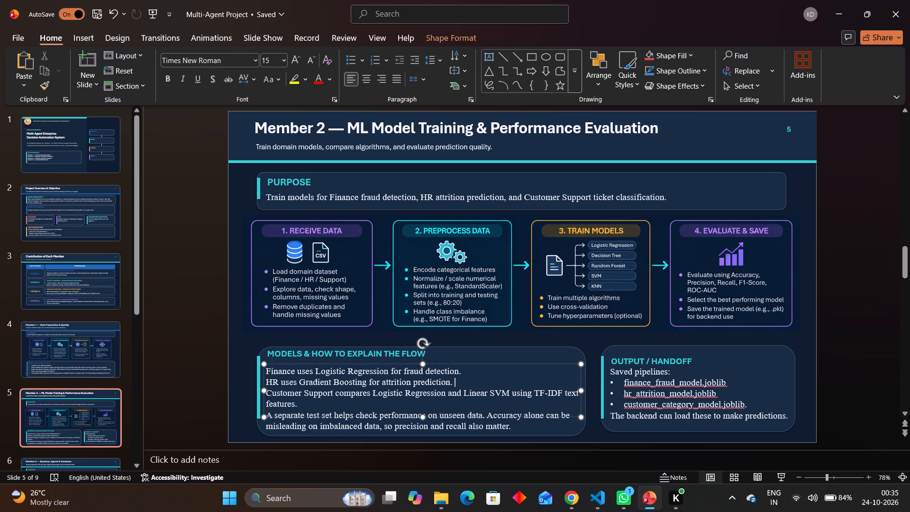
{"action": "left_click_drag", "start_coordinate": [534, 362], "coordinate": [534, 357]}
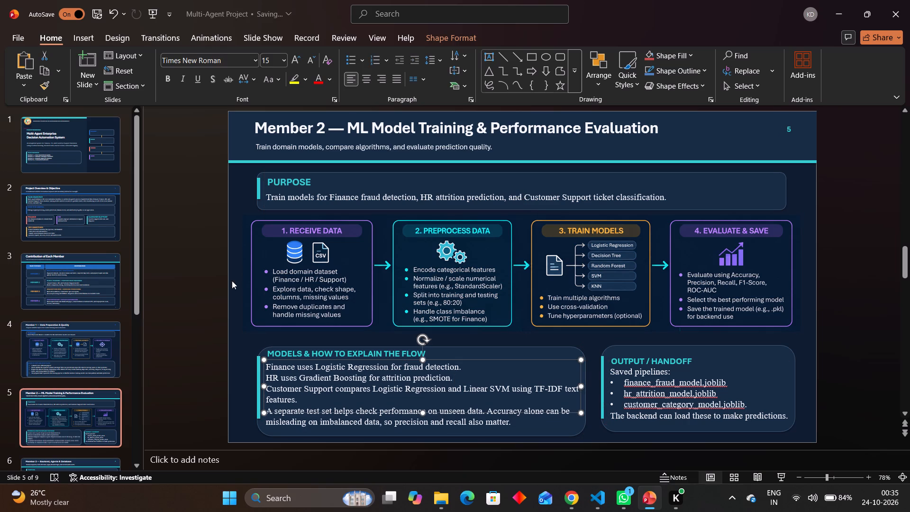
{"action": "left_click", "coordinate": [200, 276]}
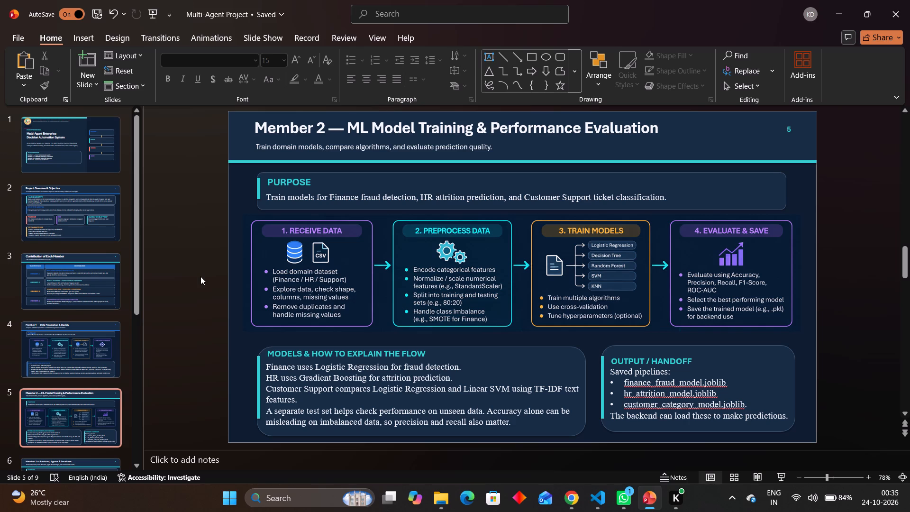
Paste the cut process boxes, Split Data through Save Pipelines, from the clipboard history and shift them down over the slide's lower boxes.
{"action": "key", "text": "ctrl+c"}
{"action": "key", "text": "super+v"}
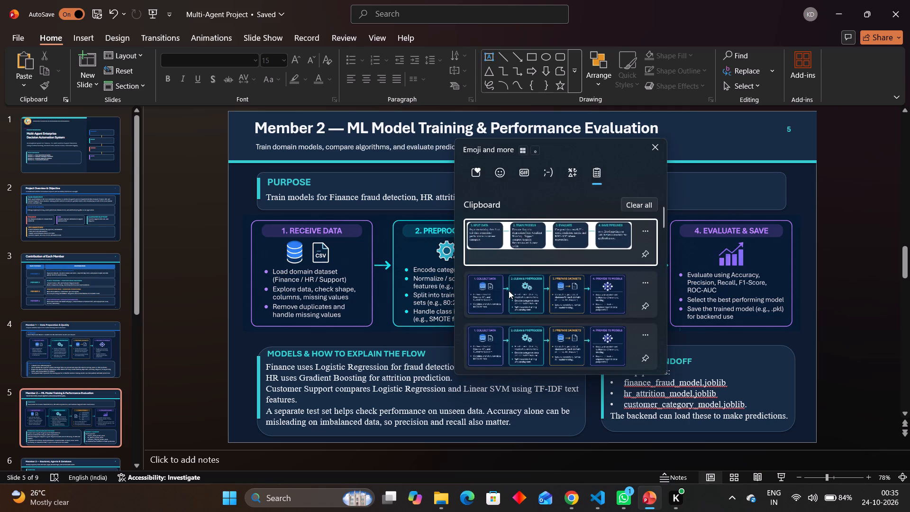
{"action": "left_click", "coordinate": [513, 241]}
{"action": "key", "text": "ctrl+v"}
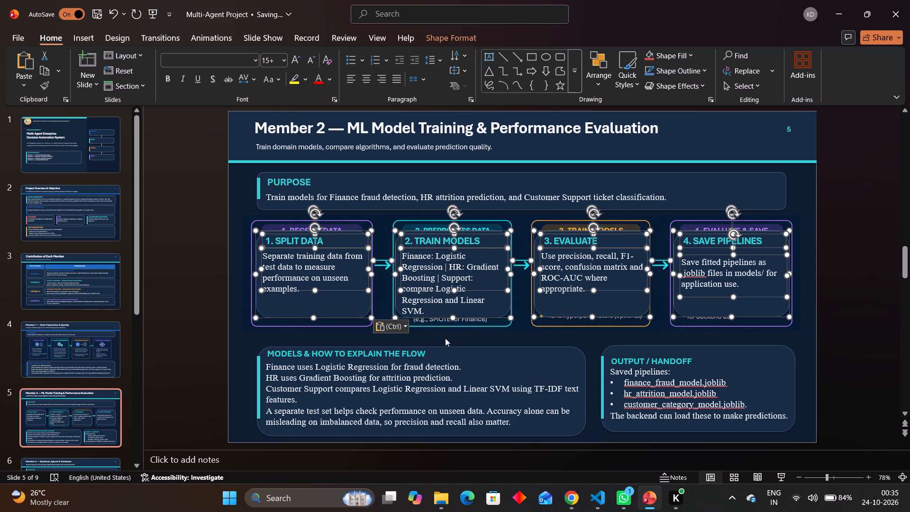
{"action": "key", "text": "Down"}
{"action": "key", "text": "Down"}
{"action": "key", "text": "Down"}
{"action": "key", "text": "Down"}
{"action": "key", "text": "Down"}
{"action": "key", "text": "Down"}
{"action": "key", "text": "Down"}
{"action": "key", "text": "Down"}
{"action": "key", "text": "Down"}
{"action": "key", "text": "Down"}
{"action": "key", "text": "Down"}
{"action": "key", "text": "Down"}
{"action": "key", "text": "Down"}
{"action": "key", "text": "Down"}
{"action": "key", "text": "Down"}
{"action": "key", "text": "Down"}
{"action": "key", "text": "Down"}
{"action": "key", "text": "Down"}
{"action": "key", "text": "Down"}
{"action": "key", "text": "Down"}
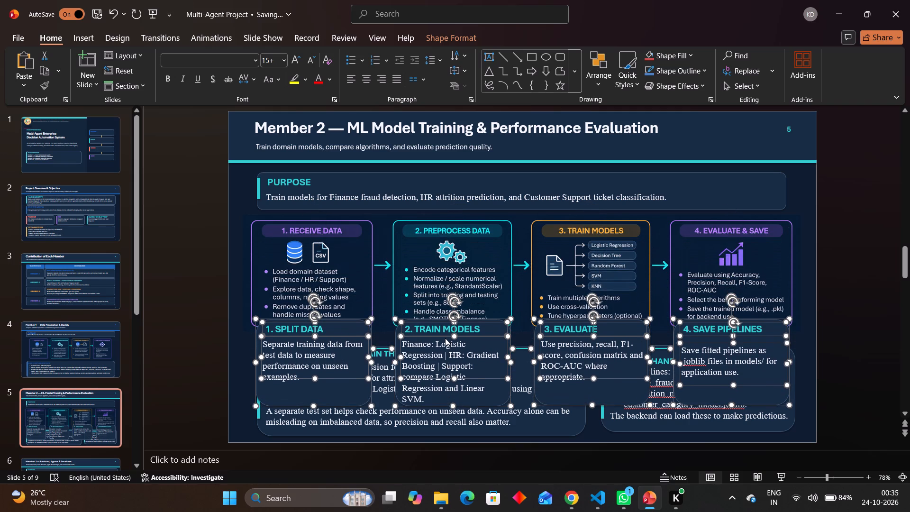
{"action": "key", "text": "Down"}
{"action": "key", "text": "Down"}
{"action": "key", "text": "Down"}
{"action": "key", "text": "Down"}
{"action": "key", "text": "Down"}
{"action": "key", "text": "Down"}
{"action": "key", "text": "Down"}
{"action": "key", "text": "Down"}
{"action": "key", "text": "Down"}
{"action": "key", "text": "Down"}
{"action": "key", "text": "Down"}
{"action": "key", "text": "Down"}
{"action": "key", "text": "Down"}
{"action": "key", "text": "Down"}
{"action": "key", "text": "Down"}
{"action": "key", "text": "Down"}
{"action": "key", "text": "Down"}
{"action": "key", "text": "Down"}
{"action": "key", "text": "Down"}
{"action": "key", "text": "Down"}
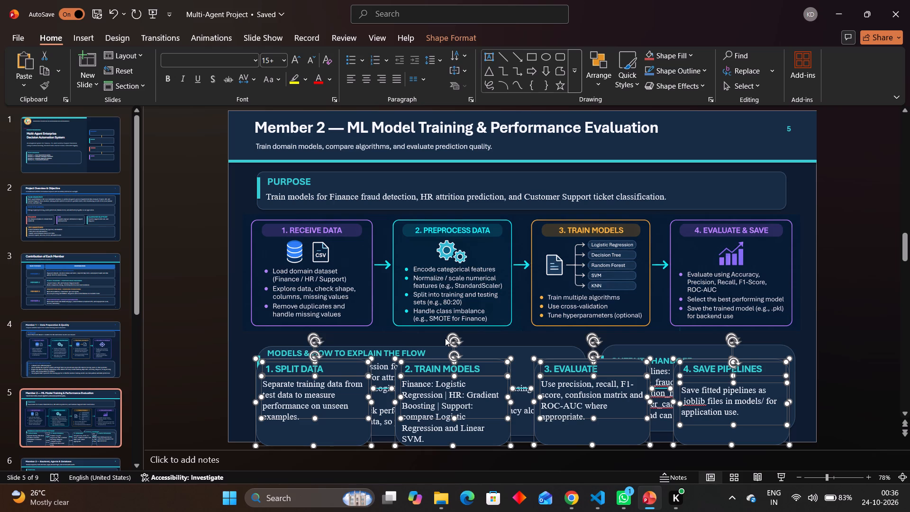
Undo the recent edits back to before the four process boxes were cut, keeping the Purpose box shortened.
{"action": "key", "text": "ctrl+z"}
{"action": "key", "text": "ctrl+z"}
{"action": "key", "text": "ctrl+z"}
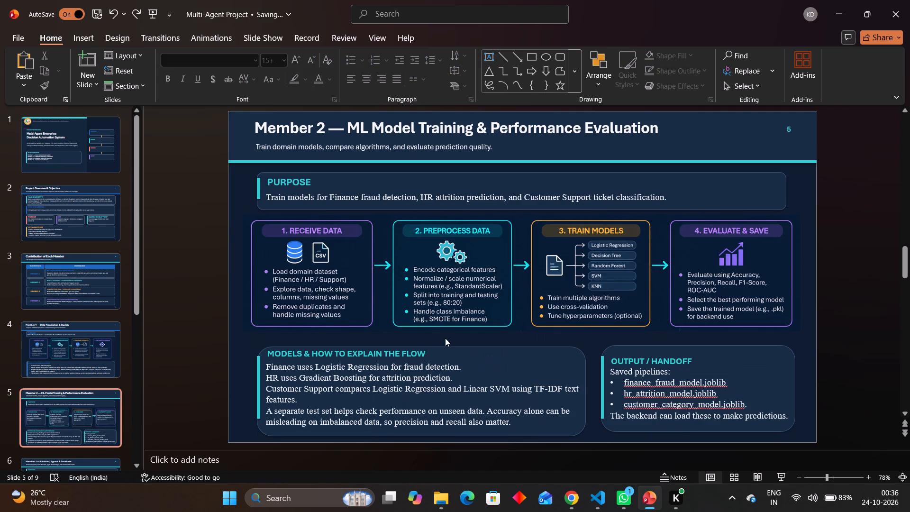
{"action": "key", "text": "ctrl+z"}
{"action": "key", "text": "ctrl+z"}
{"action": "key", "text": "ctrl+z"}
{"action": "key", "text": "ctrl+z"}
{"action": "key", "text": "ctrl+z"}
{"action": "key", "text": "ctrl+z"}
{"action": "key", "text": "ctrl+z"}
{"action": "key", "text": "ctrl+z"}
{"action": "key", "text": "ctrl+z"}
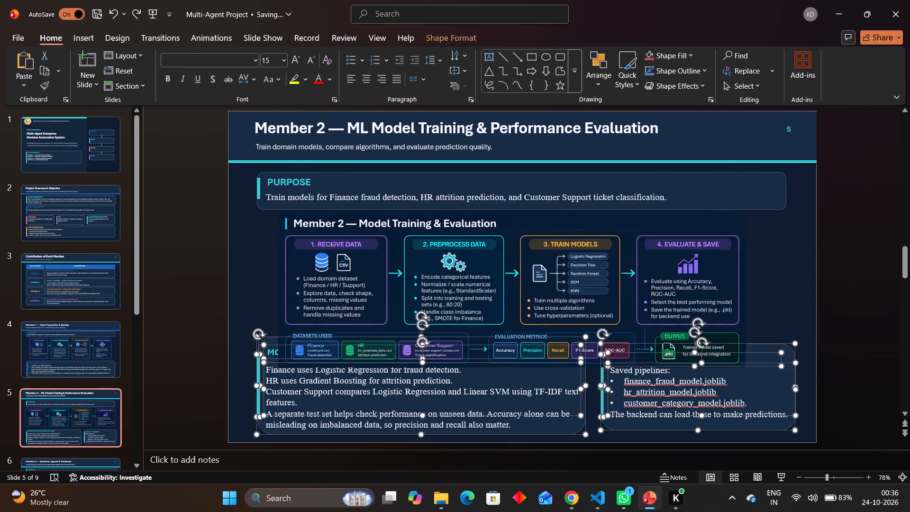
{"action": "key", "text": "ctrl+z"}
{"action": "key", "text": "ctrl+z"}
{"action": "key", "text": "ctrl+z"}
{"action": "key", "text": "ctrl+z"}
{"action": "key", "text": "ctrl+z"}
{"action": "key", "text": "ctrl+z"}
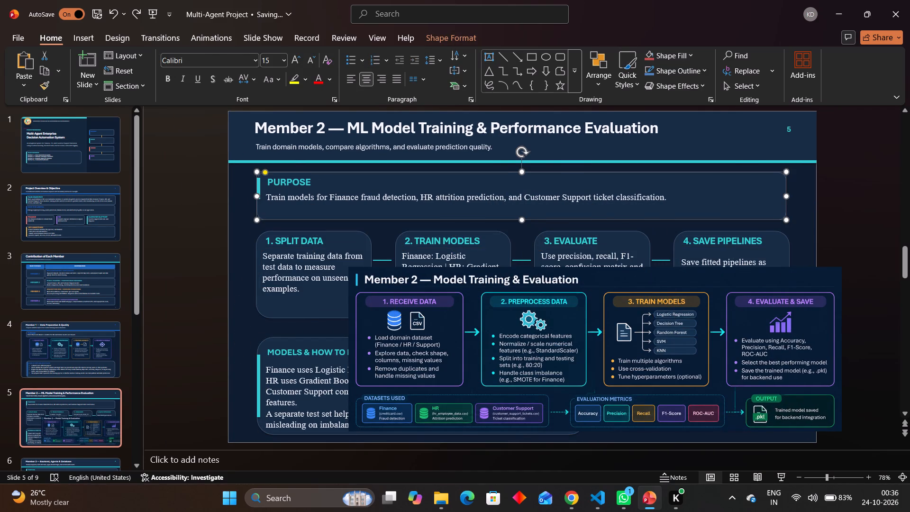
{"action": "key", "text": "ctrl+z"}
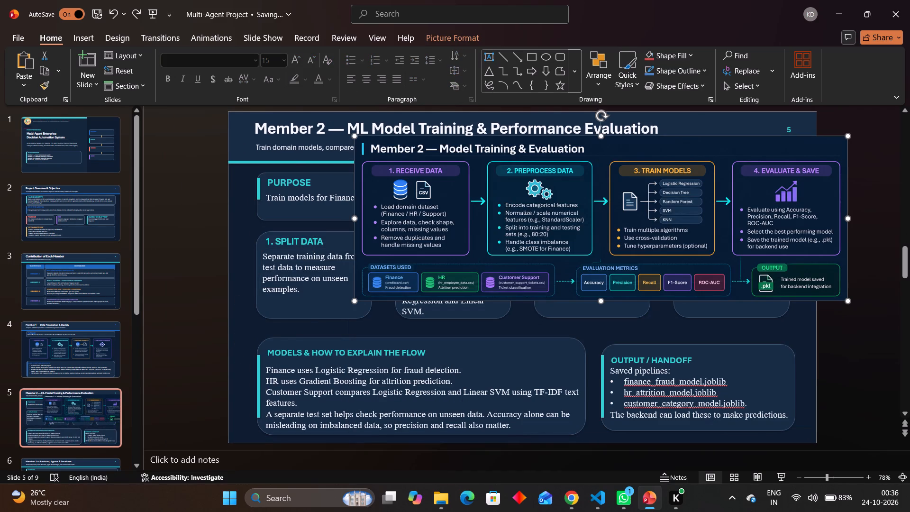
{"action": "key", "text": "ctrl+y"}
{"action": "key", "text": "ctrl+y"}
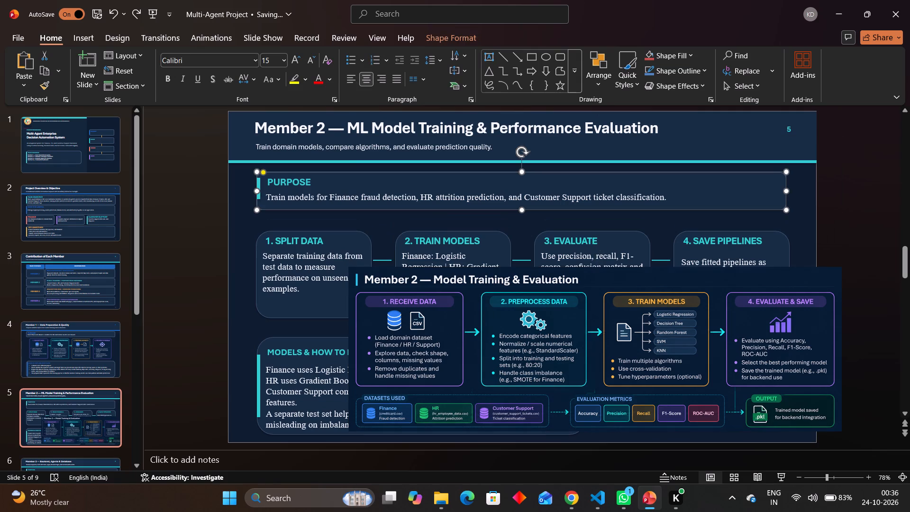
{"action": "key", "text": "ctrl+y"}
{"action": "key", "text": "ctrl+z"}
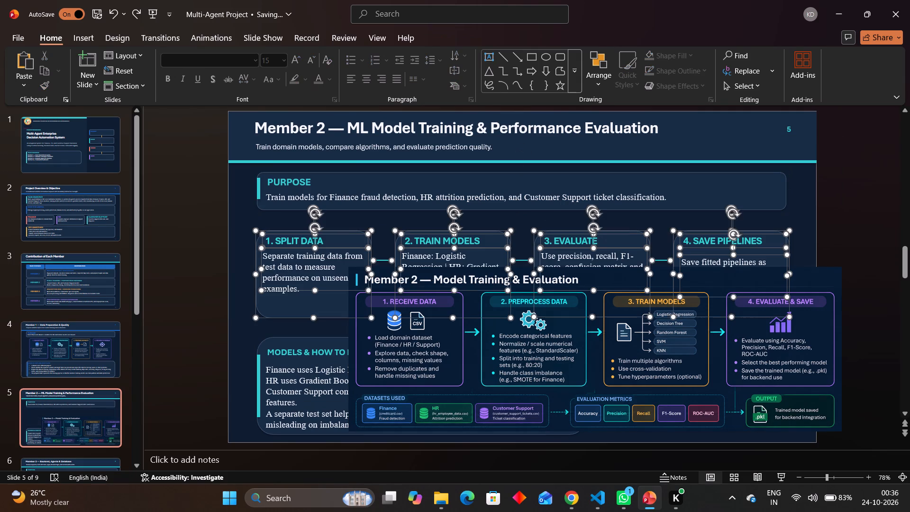
Move the diagram up over the slide title and Purpose box, clear of the four process boxes.
{"action": "left_click_drag", "start_coordinate": [615, 343], "coordinate": [589, 192]}
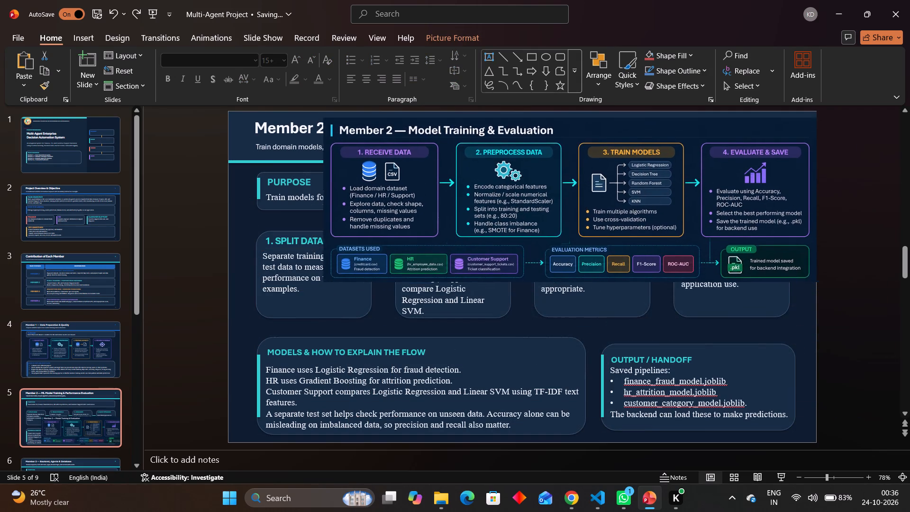
{"action": "left_click_drag", "start_coordinate": [589, 192], "coordinate": [557, 132]}
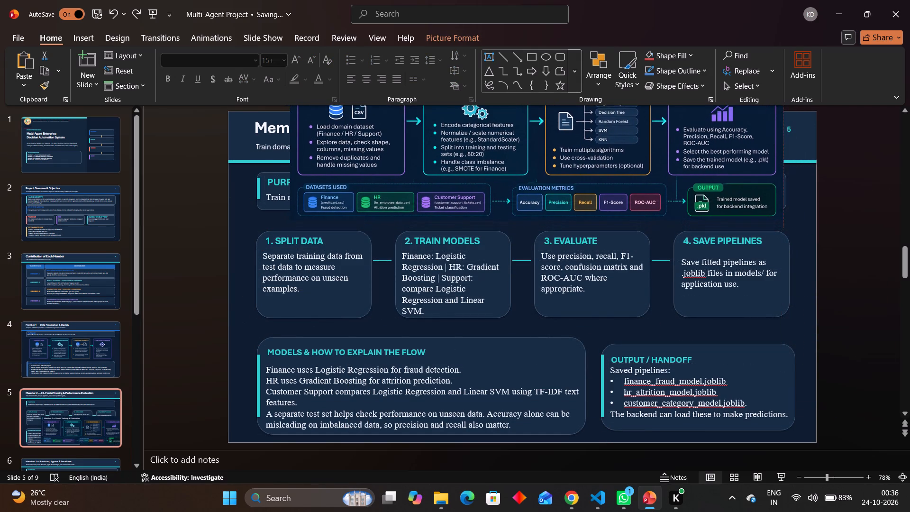
{"action": "left_click_drag", "start_coordinate": [557, 132], "coordinate": [549, 117]}
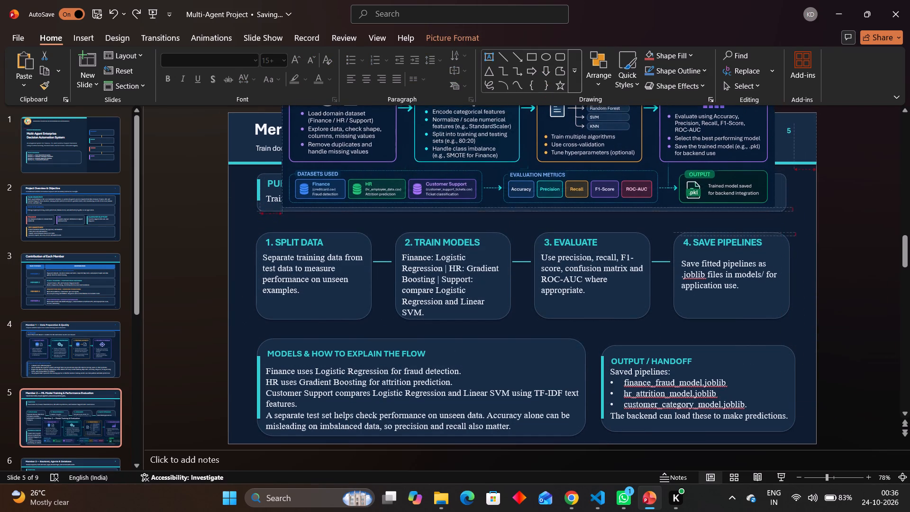
Nudge the four process boxes with their text and connector lines up to sit just beneath the Purpose box.
{"action": "left_click_drag", "start_coordinate": [229, 219], "coordinate": [844, 275]}
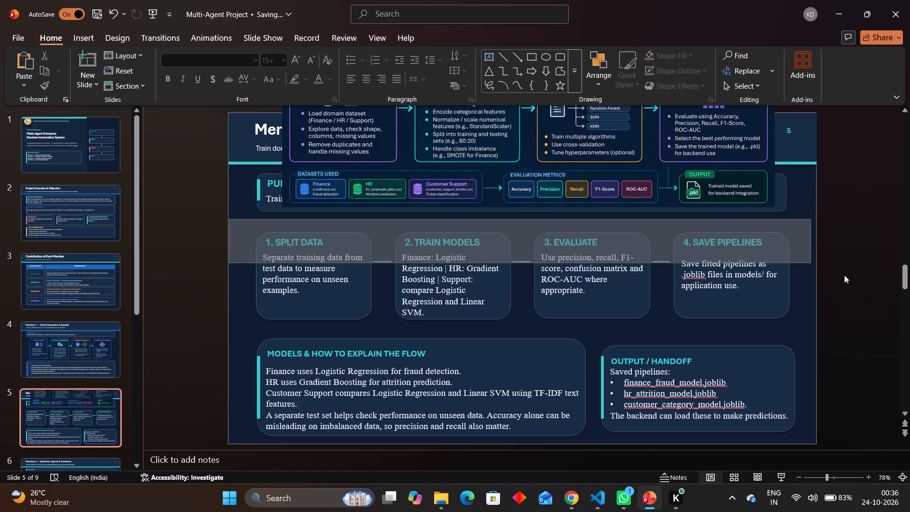
{"action": "left_click_drag", "start_coordinate": [844, 275], "coordinate": [865, 337]}
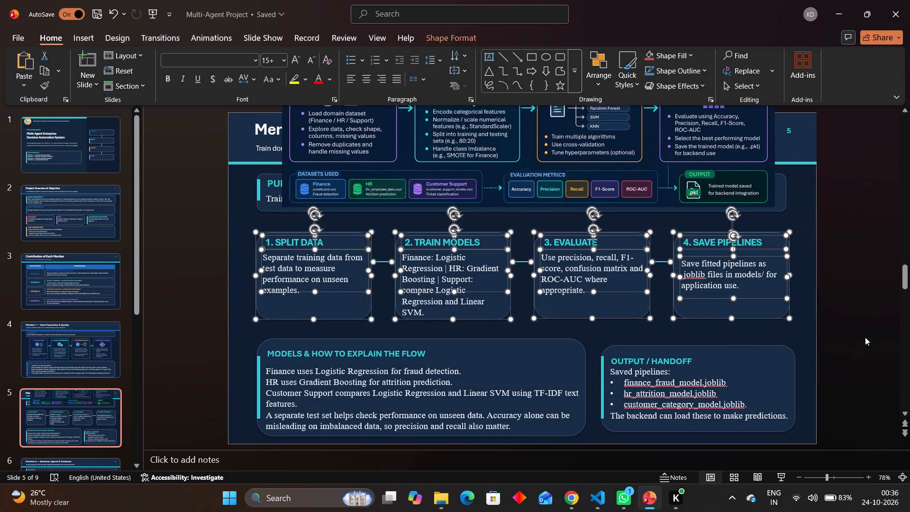
{"action": "key", "text": "Up"}
{"action": "key", "text": "Up"}
{"action": "key", "text": "Up"}
{"action": "key", "text": "Up"}
{"action": "key", "text": "Up"}
{"action": "key", "text": "Up"}
{"action": "key", "text": "Up"}
{"action": "key", "text": "Up"}
{"action": "key", "text": "Up"}
{"action": "key", "text": "Up"}
{"action": "key", "text": "Up"}
{"action": "key", "text": "Up"}
{"action": "key", "text": "Up"}
{"action": "key", "text": "Up"}
{"action": "key", "text": "Up"}
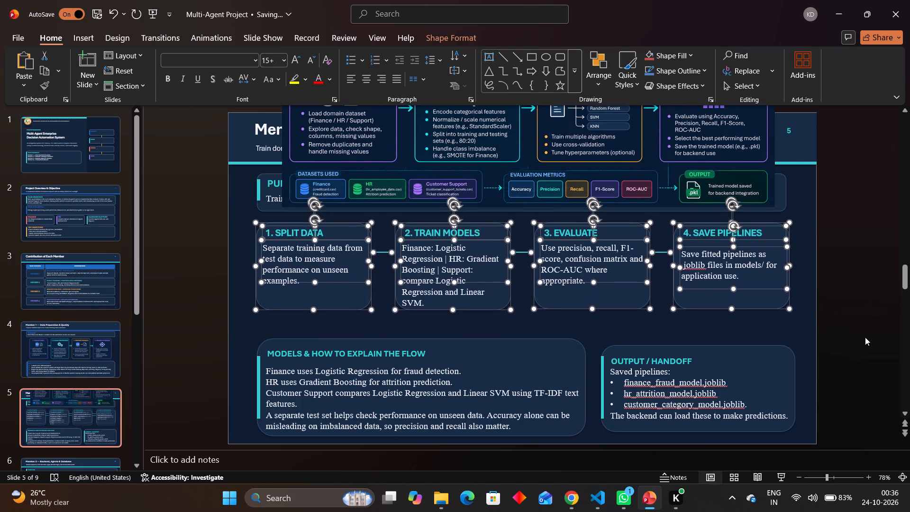
{"action": "key", "text": "Up"}
{"action": "key", "text": "Up"}
{"action": "key", "text": "Up"}
{"action": "key", "text": "Up"}
{"action": "key", "text": "Up"}
{"action": "key", "text": "Up"}
{"action": "key", "text": "Up"}
{"action": "key", "text": "Up"}
{"action": "key", "text": "Up"}
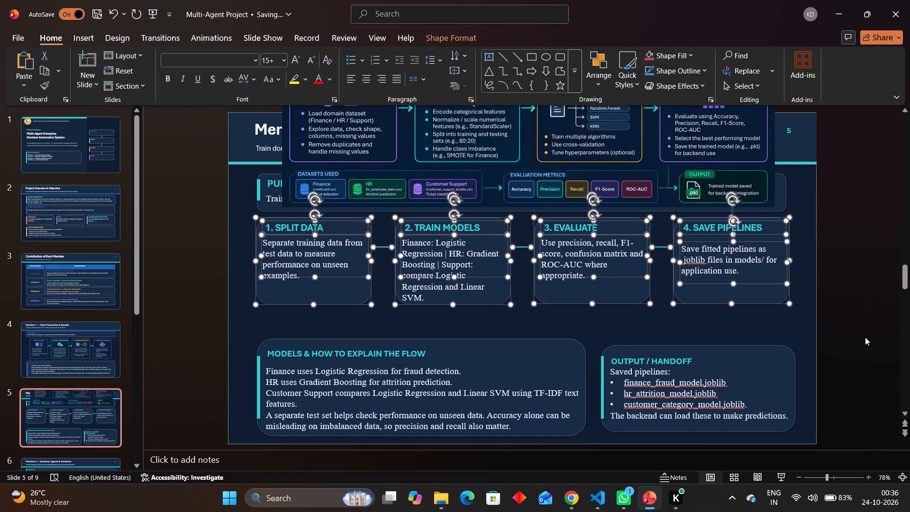
{"action": "key", "text": "Up"}
{"action": "key", "text": "Up"}
{"action": "key", "text": "Up"}
{"action": "key", "text": "Up"}
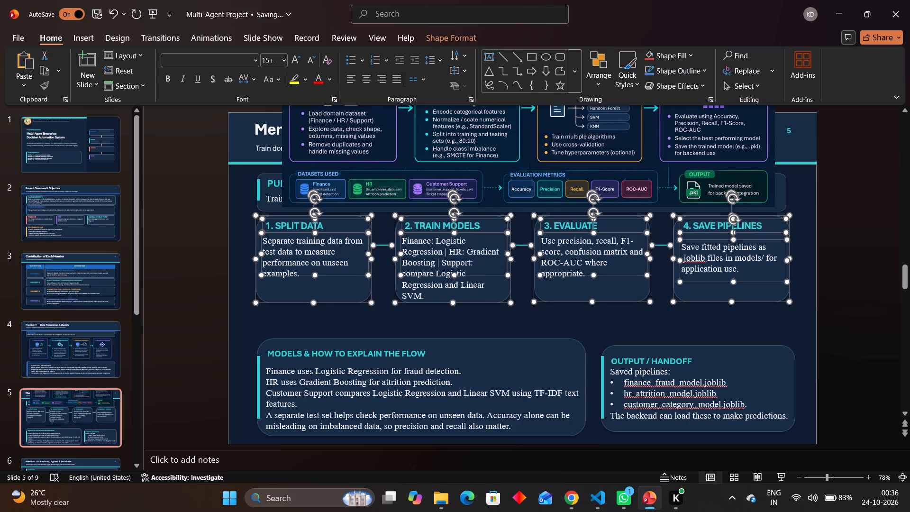
Shorten the Models & How to Explain the Flow box slightly by lowering its top edge.
{"action": "left_click", "coordinate": [562, 356]}
{"action": "left_click", "coordinate": [542, 340]}
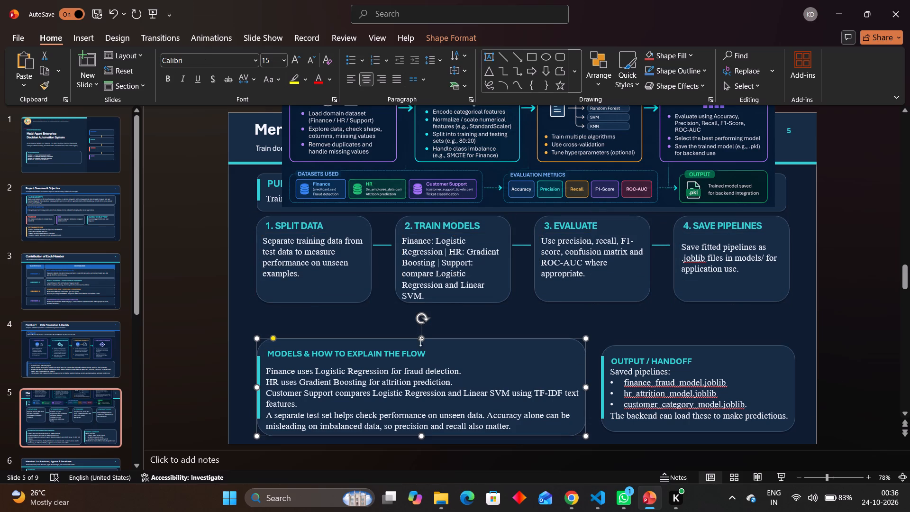
{"action": "left_click_drag", "start_coordinate": [421, 338], "coordinate": [423, 345]}
{"action": "left_click", "coordinate": [500, 311]}
Crop the Member 2 diagram to its Datasets Used, Evaluation Metrics and Output strip and place it just below the four process boxes.
{"action": "left_click_drag", "start_coordinate": [513, 164], "coordinate": [507, 217]}
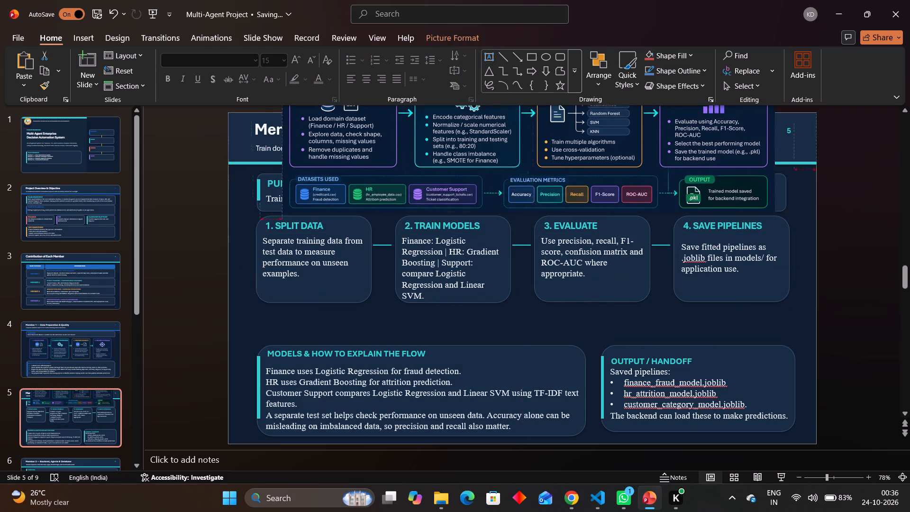
{"action": "left_click_drag", "start_coordinate": [507, 217], "coordinate": [510, 288]}
{"action": "right_click", "coordinate": [510, 288]}
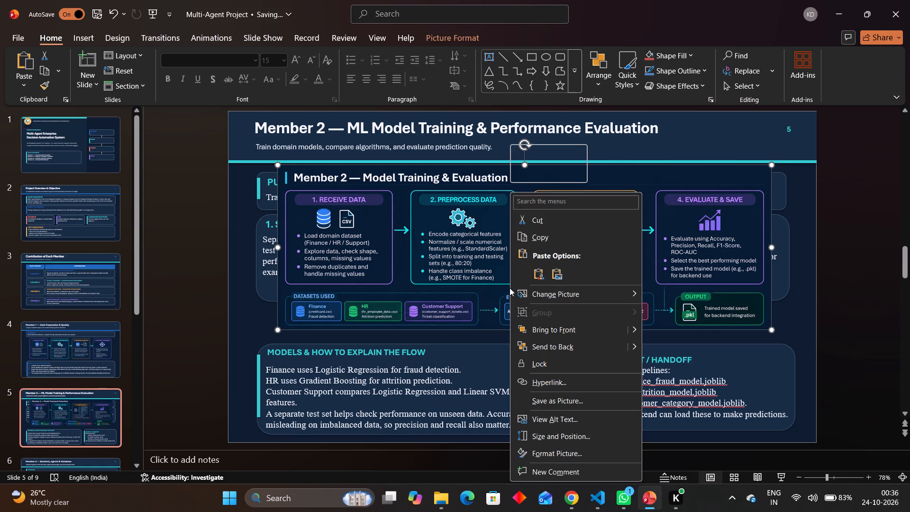
{"action": "left_click", "coordinate": [540, 165]}
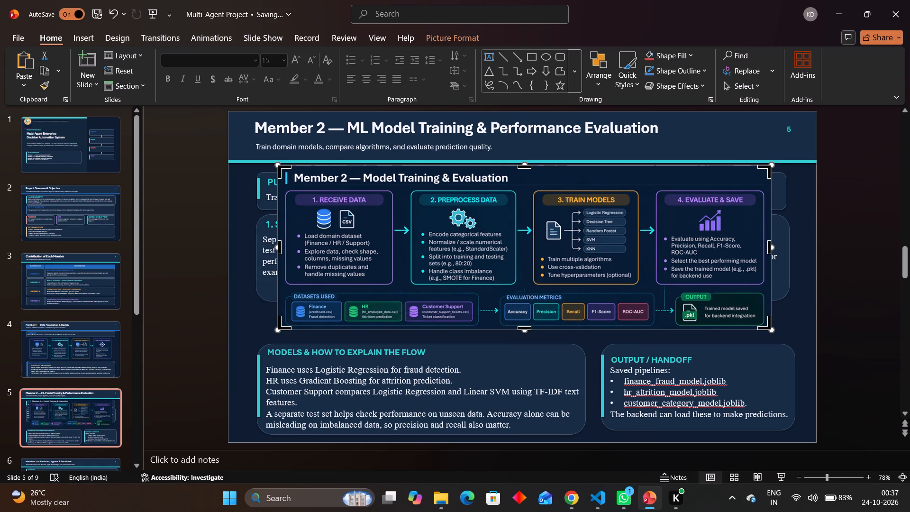
{"action": "left_click_drag", "start_coordinate": [523, 166], "coordinate": [533, 291]}
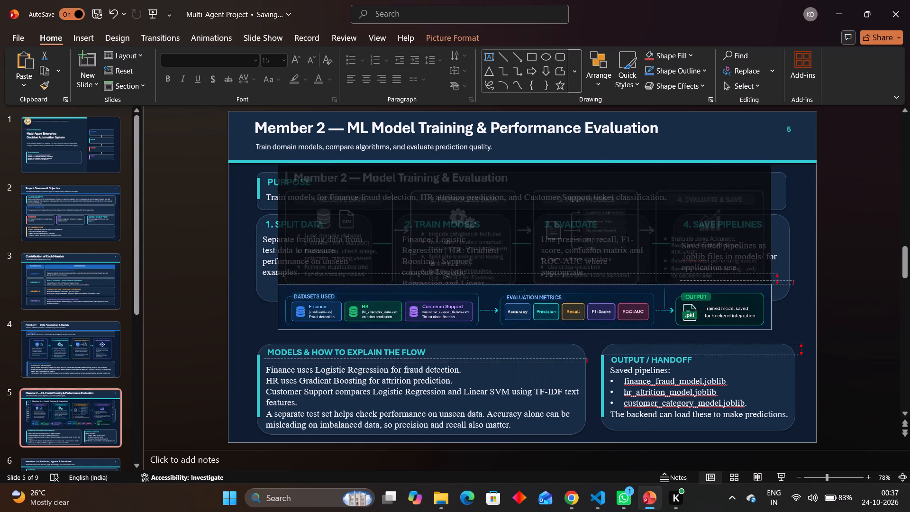
{"action": "left_click_drag", "start_coordinate": [533, 291], "coordinate": [535, 291]}
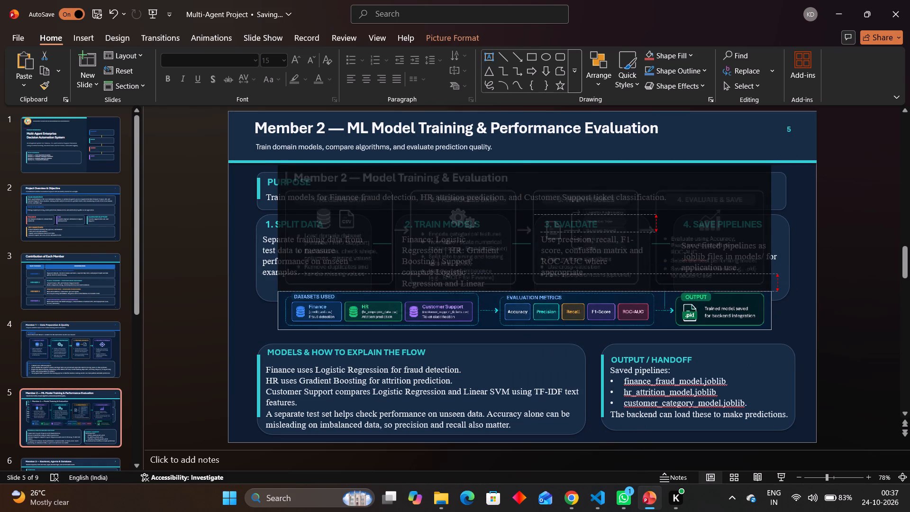
{"action": "left_click_drag", "start_coordinate": [535, 291], "coordinate": [535, 290]}
{"action": "left_click", "coordinate": [850, 294]}
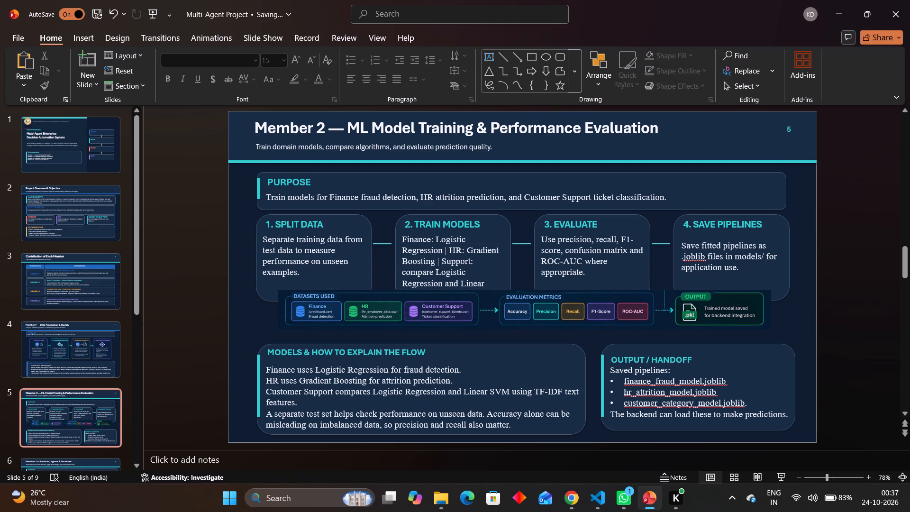
{"action": "left_click_drag", "start_coordinate": [681, 309], "coordinate": [673, 323]}
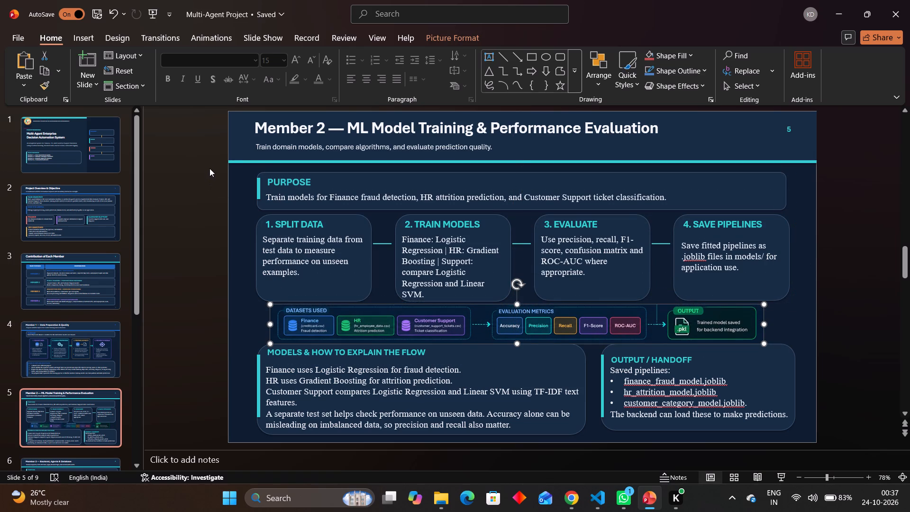
Nudge the Purpose box and the four process boxes, with their text and connector lines, slightly up towards the slide header.
{"action": "left_click_drag", "start_coordinate": [209, 168], "coordinate": [845, 307]}
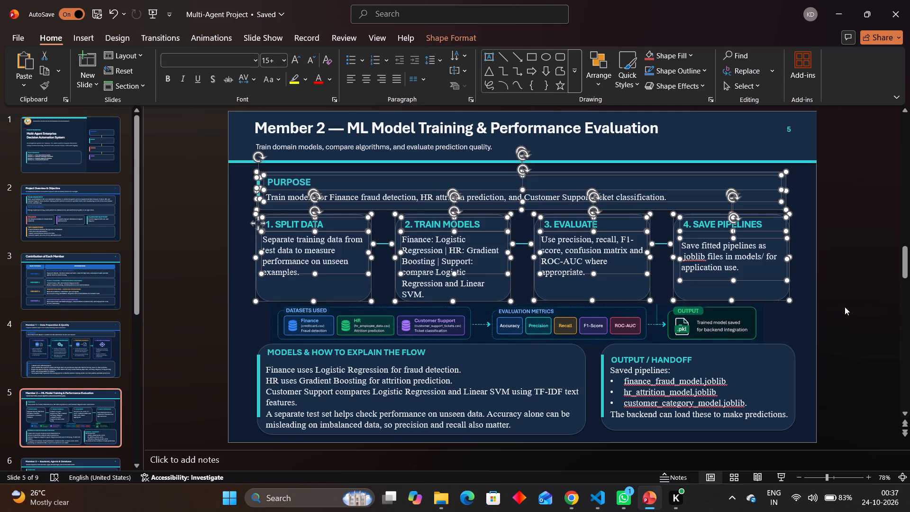
{"action": "key", "text": "Up"}
{"action": "key", "text": "Up"}
{"action": "key", "text": "Up"}
{"action": "key", "text": "Up"}
{"action": "key", "text": "Up"}
{"action": "key", "text": "Up"}
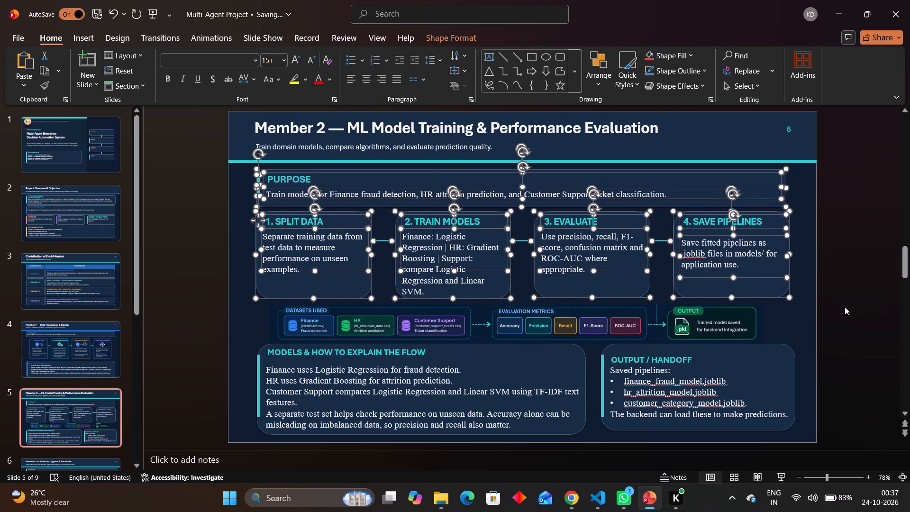
{"action": "key", "text": "Up"}
Shift the cropped diagram strip slightly up and right to centre it in the gap between the process boxes and the lower boxes.
{"action": "left_click", "coordinate": [732, 317]}
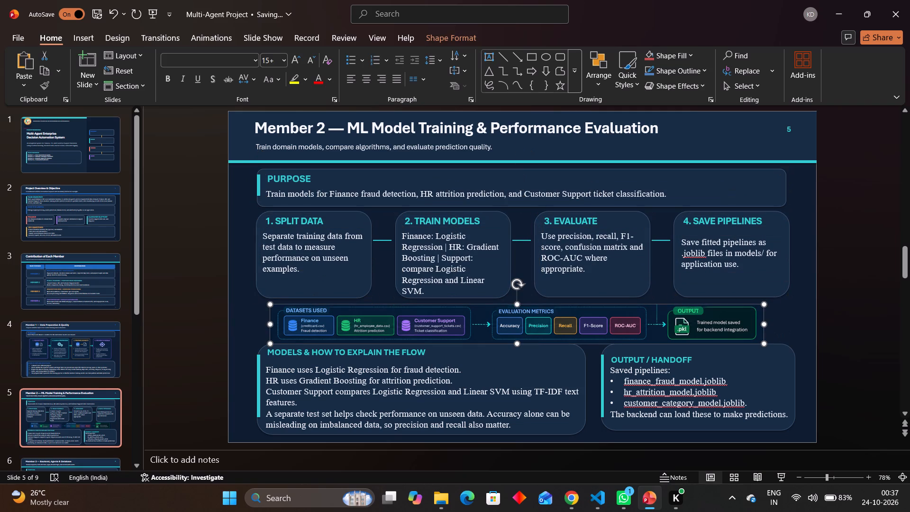
{"action": "left_click_drag", "start_coordinate": [721, 308], "coordinate": [721, 306]}
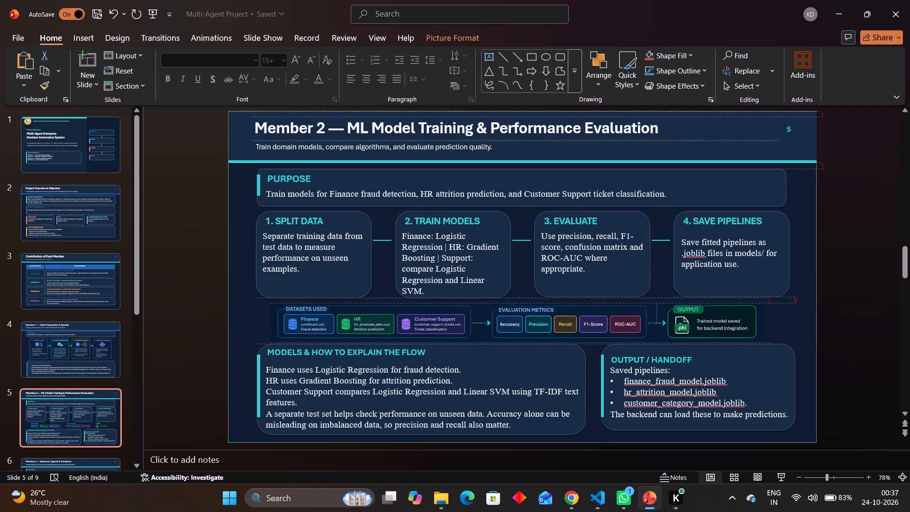
{"action": "left_click_drag", "start_coordinate": [721, 306], "coordinate": [727, 305]}
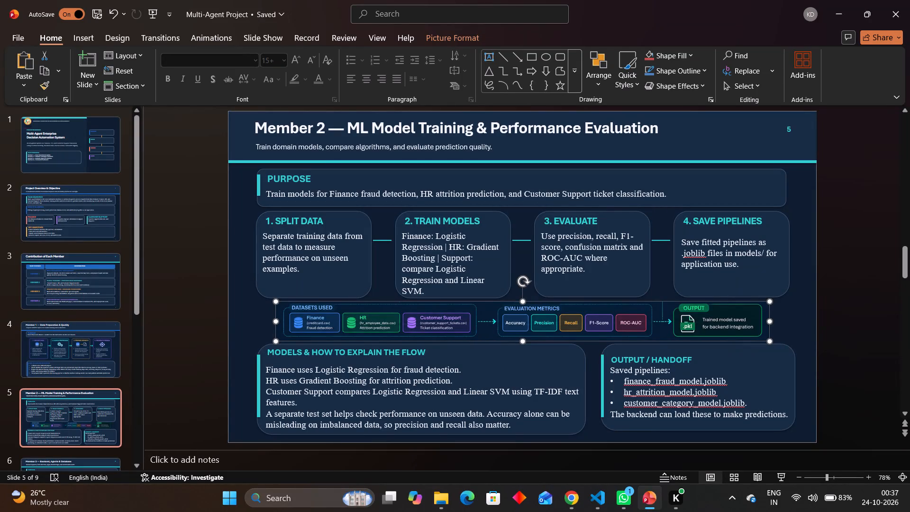
{"action": "left_click", "coordinate": [829, 309]}
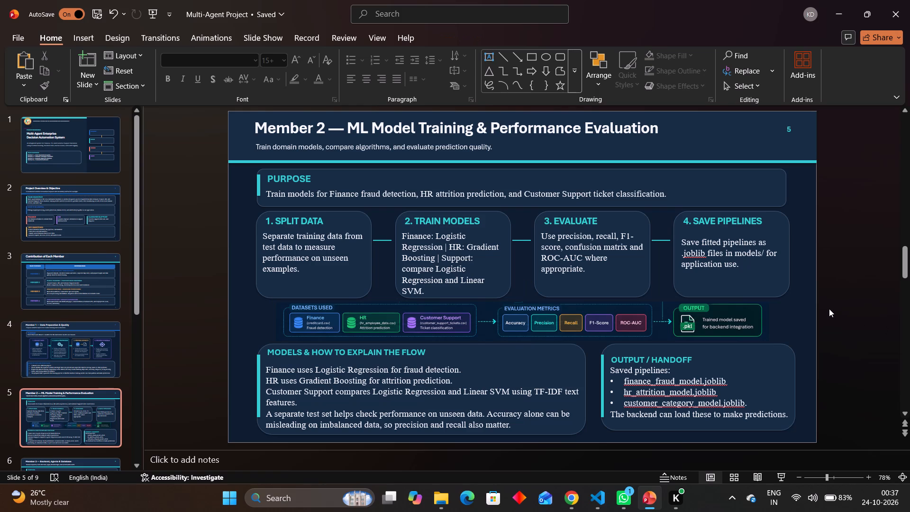
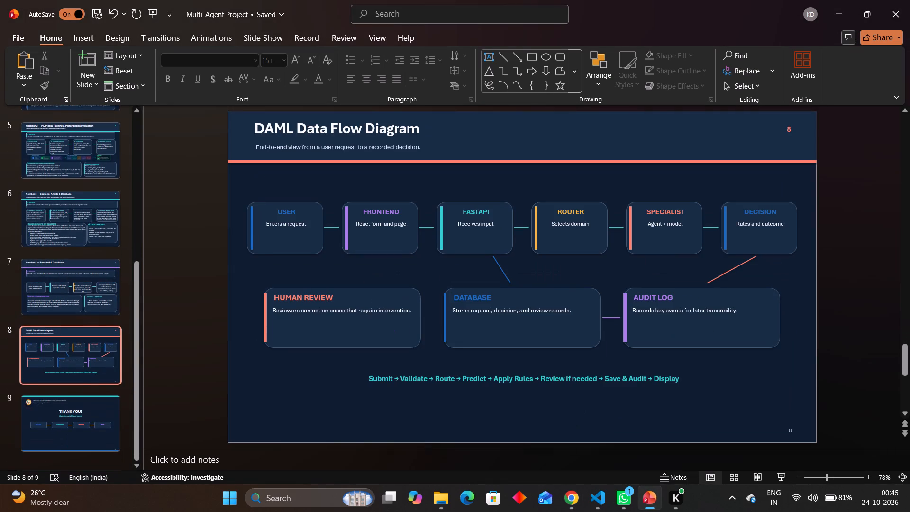
{"action": "left_click_drag", "start_coordinate": [212, 184], "coordinate": [859, 378]}
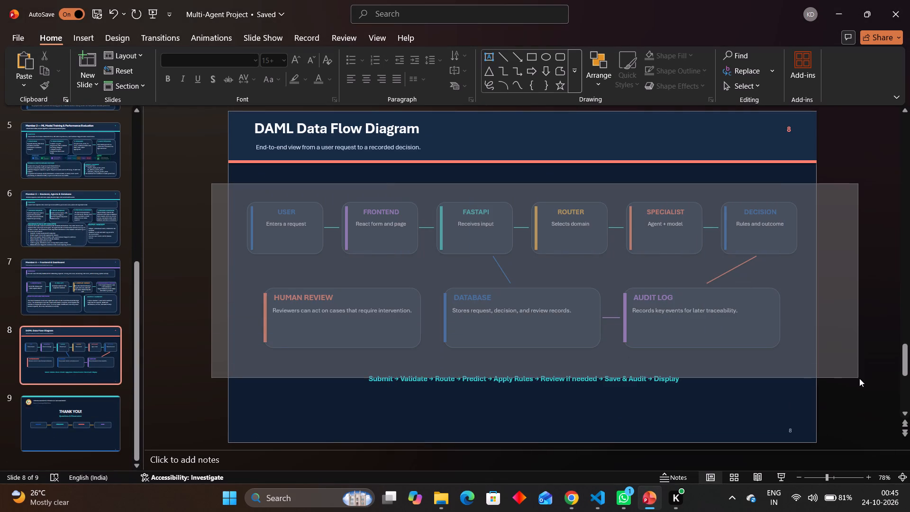
{"action": "left_click_drag", "start_coordinate": [859, 378], "coordinate": [864, 366]}
{"action": "key", "text": "BackSpace"}
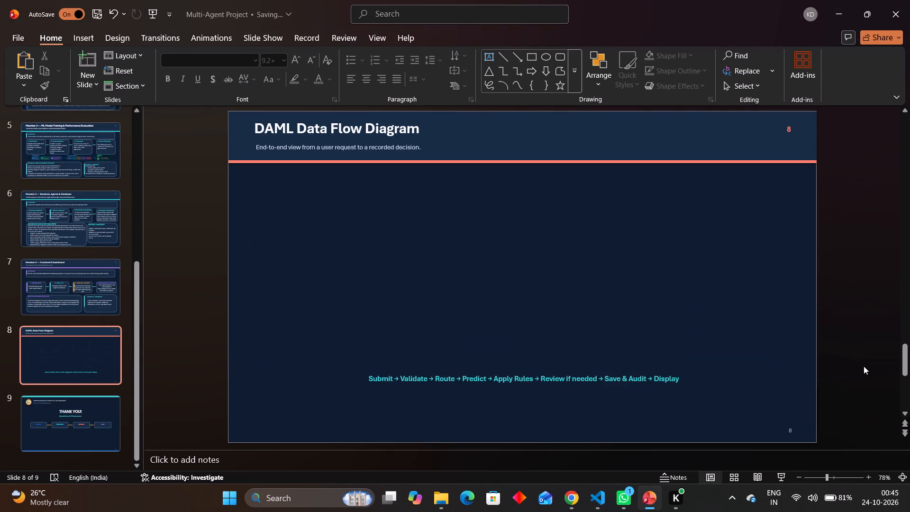
Insert the newly downloaded data flow diagram image from the Downloads folder into slide 8.
{"action": "left_click", "coordinate": [84, 36]}
{"action": "left_click", "coordinate": [90, 56]}
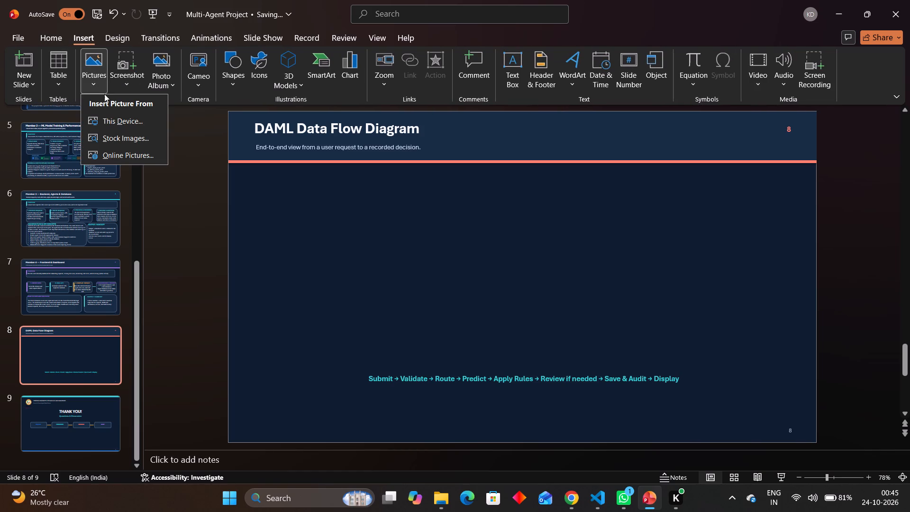
{"action": "left_click", "coordinate": [119, 121]}
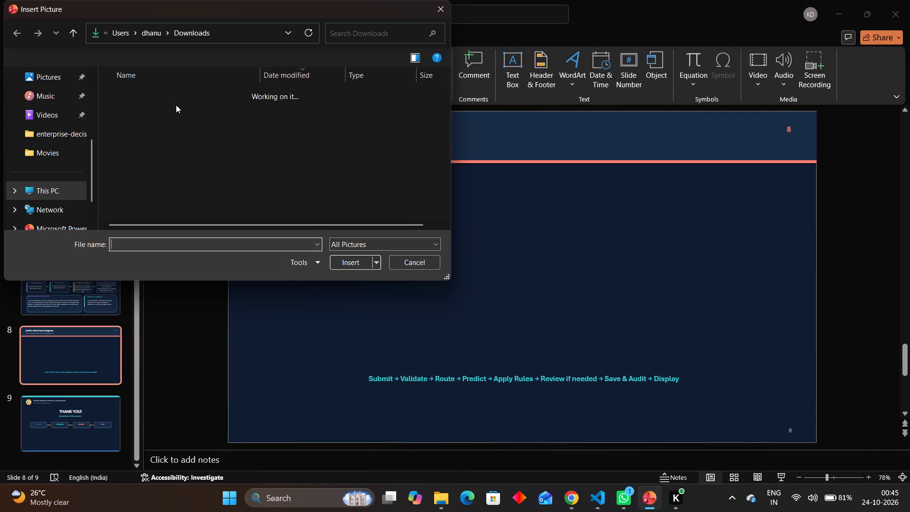
{"action": "left_click", "coordinate": [149, 110]}
{"action": "double_click", "coordinate": [149, 110]}
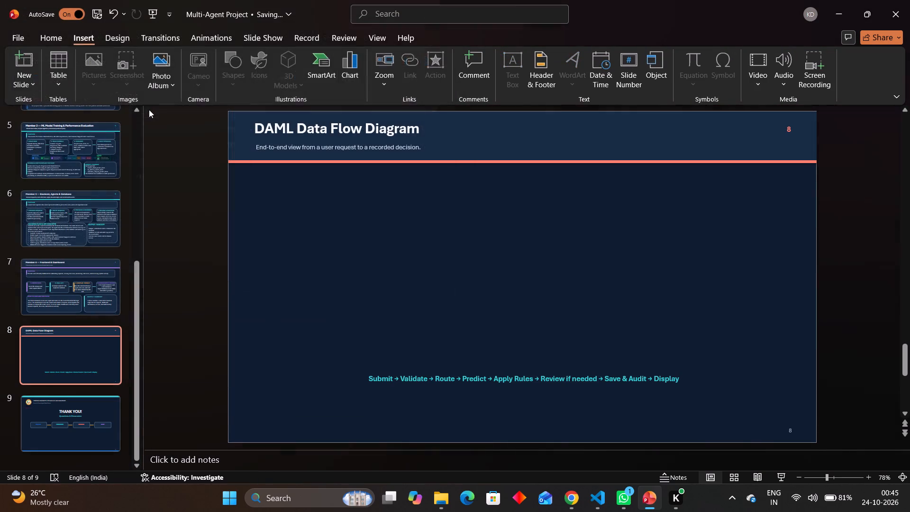
Shrink the diagram picture to about 10.8 cm high by 32.39 cm wide and place it just below the slide header.
{"action": "left_click_drag", "start_coordinate": [503, 262], "coordinate": [503, 249]}
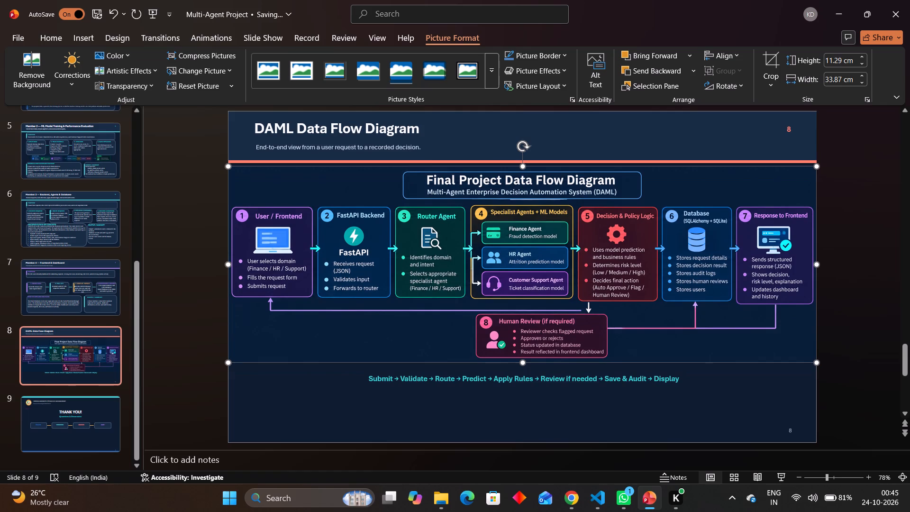
{"action": "left_click_drag", "start_coordinate": [816, 363], "coordinate": [796, 356]}
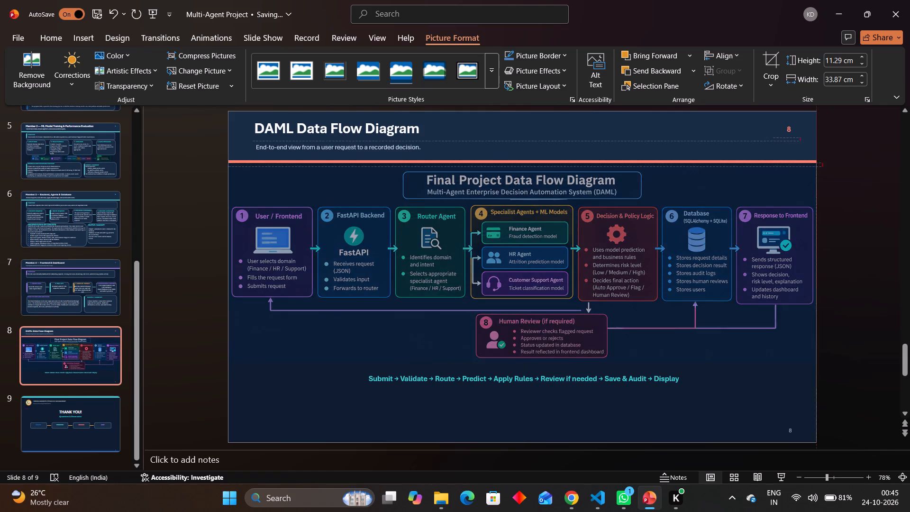
{"action": "left_click_drag", "start_coordinate": [796, 356], "coordinate": [791, 353]}
{"action": "left_click_drag", "start_coordinate": [718, 320], "coordinate": [735, 325]}
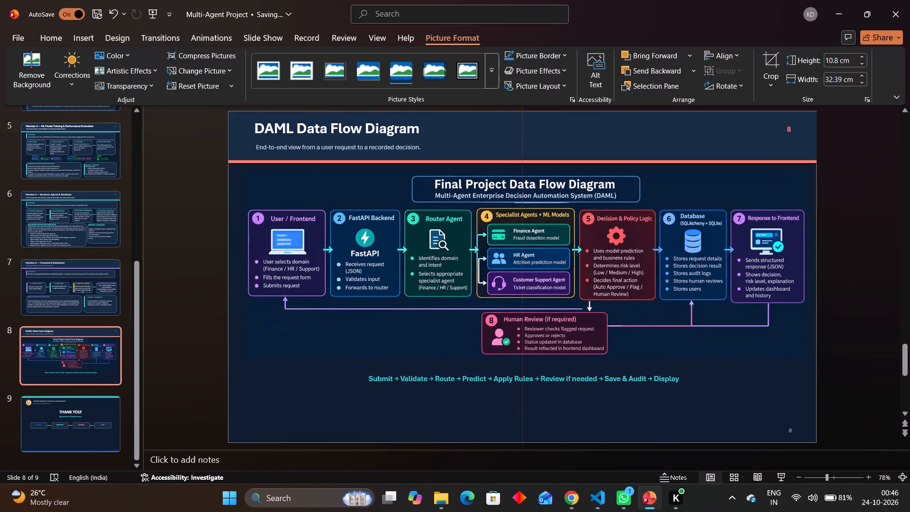
{"action": "left_click_drag", "start_coordinate": [735, 325], "coordinate": [735, 326]}
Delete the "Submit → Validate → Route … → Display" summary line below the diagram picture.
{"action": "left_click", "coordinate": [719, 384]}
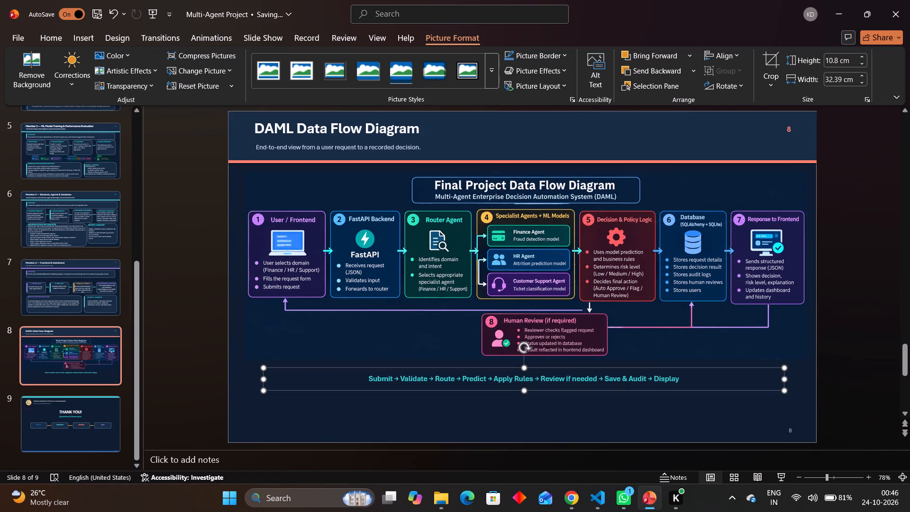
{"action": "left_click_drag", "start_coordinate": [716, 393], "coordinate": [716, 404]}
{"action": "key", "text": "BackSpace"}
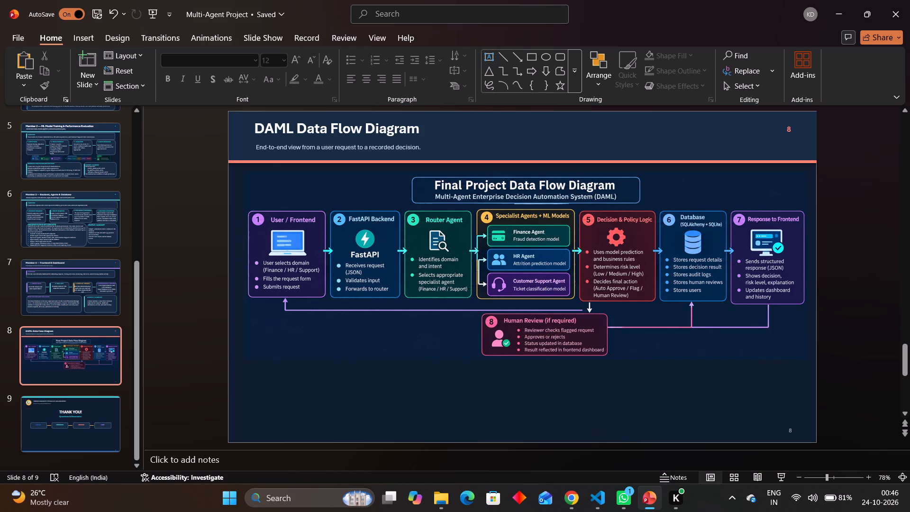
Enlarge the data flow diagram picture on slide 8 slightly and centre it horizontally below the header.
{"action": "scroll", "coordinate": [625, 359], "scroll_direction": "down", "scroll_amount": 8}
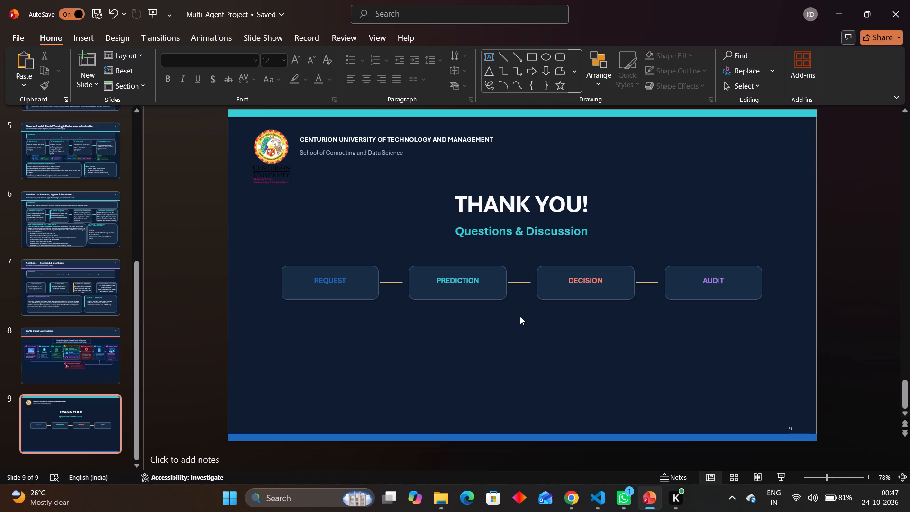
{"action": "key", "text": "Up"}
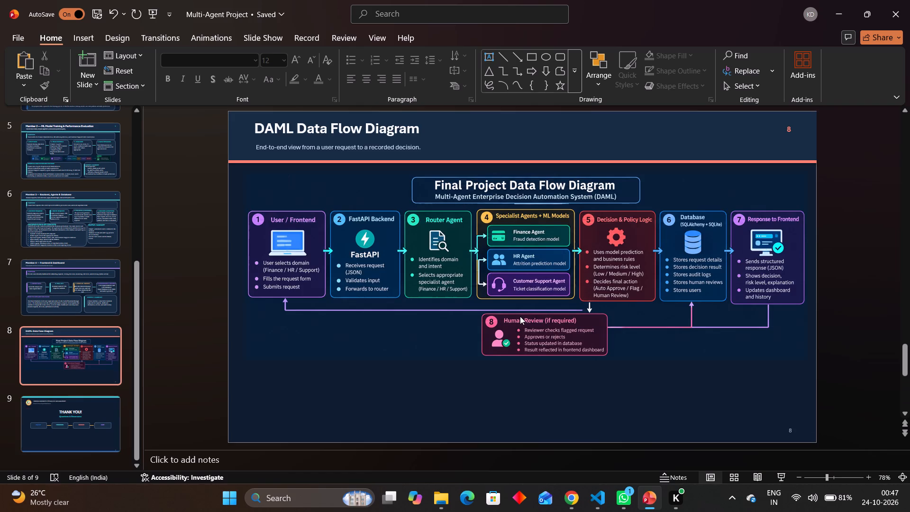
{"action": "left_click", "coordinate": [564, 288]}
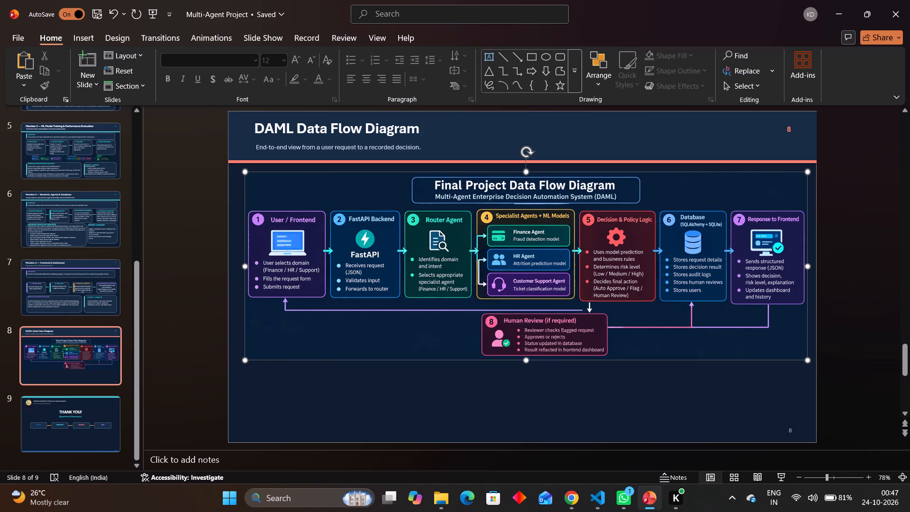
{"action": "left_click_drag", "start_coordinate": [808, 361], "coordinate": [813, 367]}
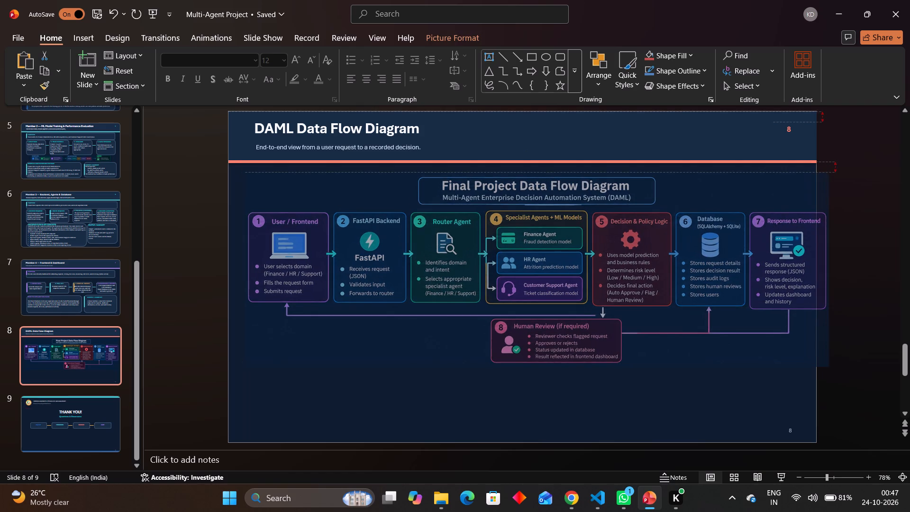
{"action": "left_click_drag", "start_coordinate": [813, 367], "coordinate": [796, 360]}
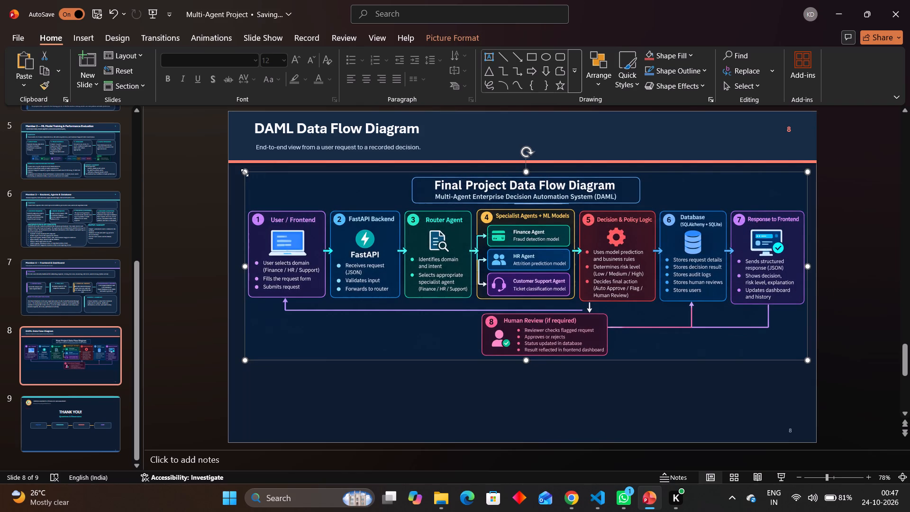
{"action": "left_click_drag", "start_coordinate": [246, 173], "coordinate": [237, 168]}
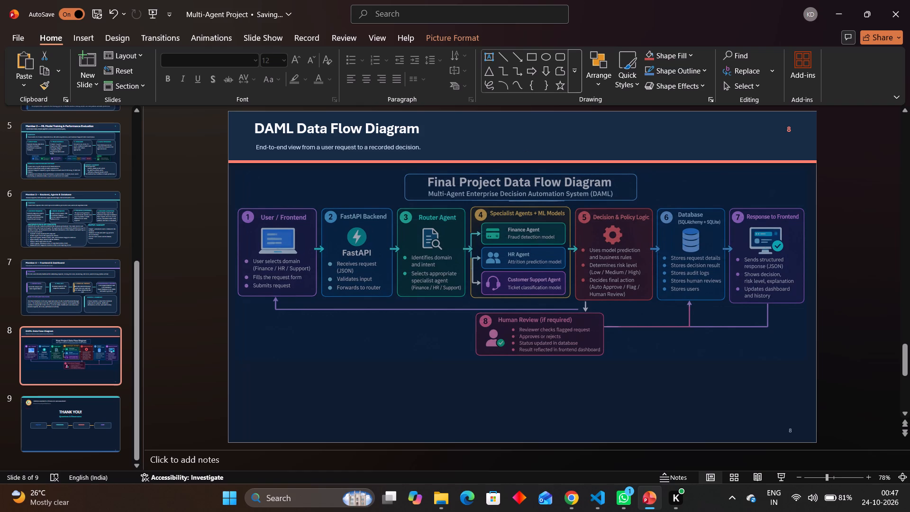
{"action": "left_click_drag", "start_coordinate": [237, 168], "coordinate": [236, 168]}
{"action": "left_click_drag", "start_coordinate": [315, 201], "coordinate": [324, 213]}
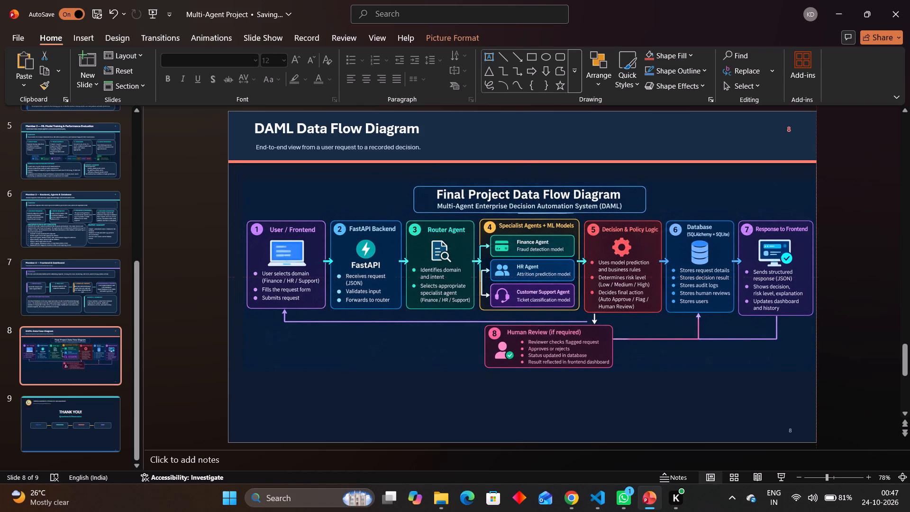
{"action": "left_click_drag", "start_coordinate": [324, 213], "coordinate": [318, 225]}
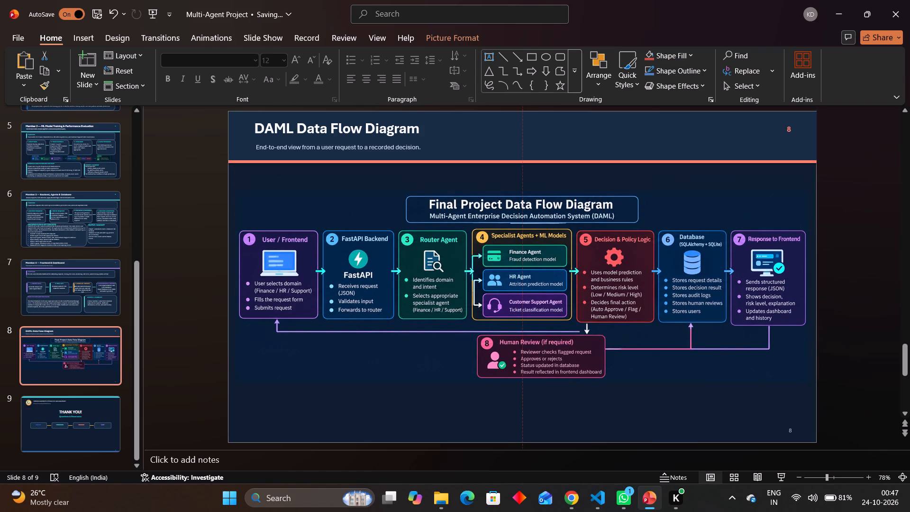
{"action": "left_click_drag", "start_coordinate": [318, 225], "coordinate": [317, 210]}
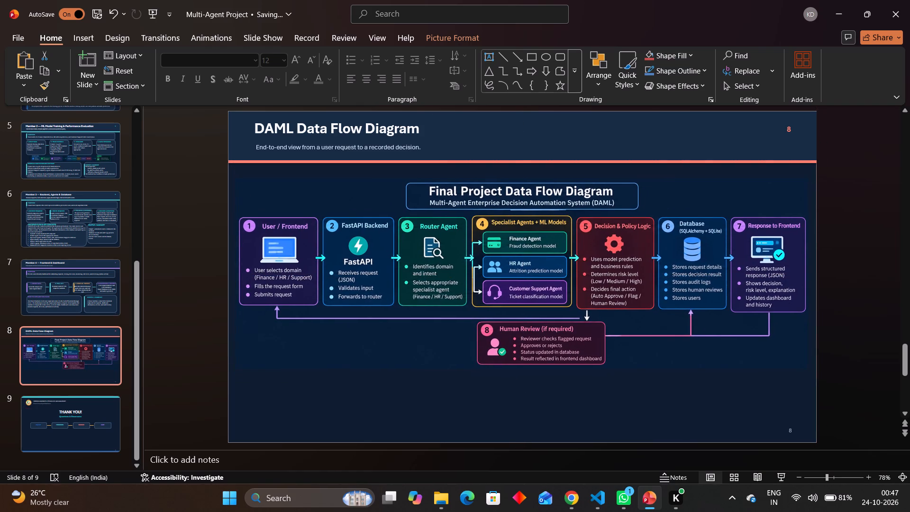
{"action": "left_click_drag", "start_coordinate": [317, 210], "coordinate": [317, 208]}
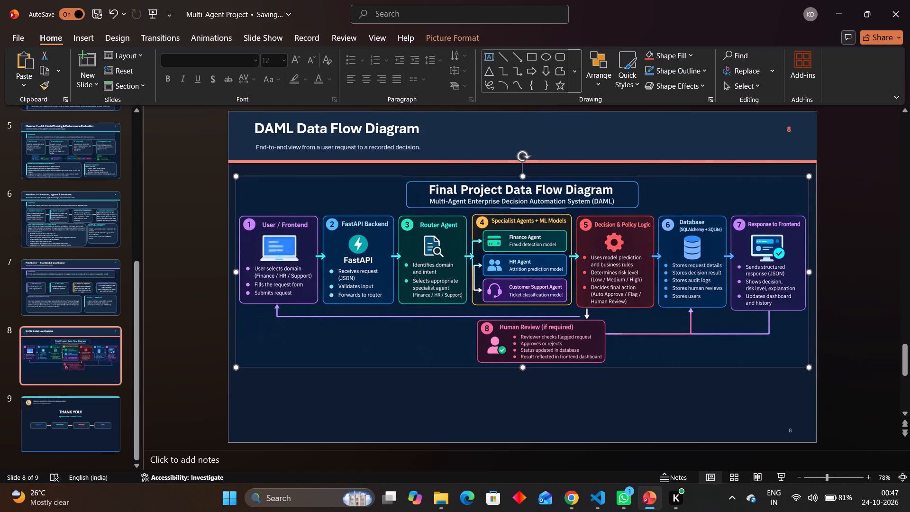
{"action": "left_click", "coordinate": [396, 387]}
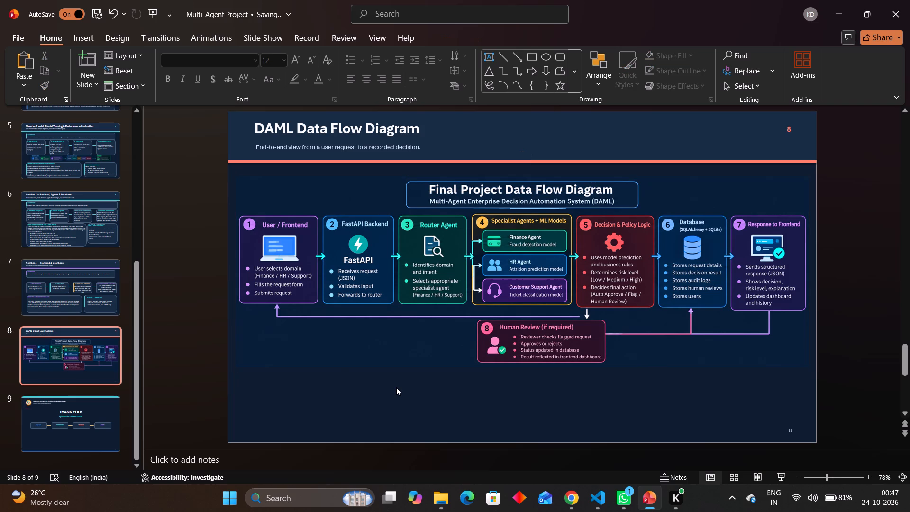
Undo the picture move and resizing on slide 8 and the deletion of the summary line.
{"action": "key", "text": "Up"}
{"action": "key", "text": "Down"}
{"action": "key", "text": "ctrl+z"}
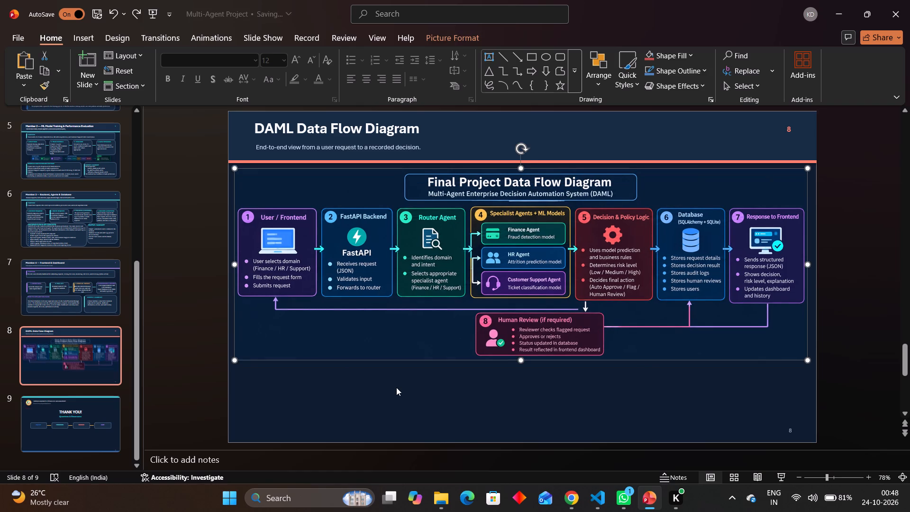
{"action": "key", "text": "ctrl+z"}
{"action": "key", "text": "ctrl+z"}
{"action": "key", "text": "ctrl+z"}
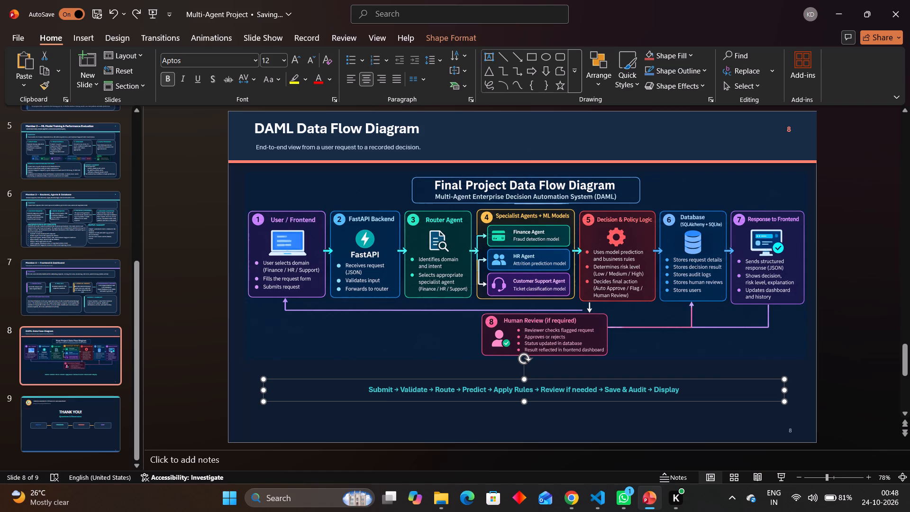
Enlarge the data flow diagram picture nearly to the slide's width and centre it between the header and the summary line.
{"action": "left_click", "coordinate": [442, 327]}
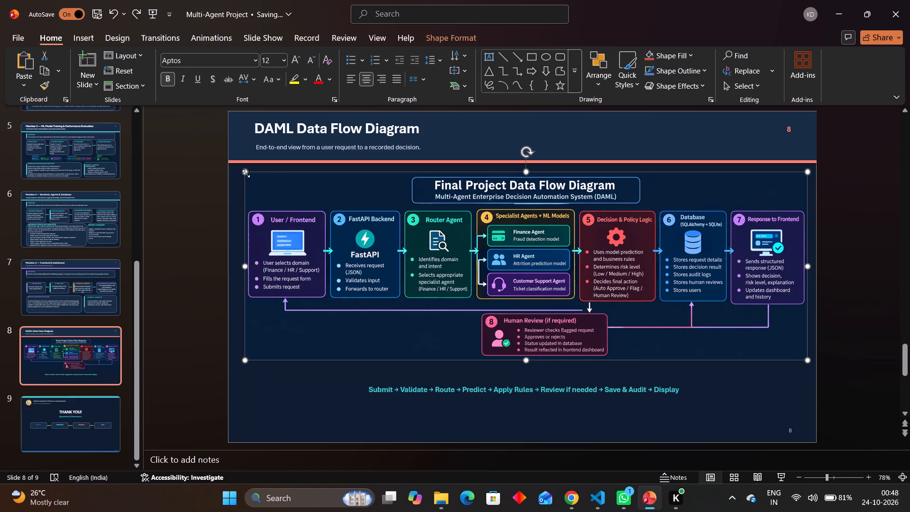
{"action": "left_click_drag", "start_coordinate": [247, 174], "coordinate": [241, 168]}
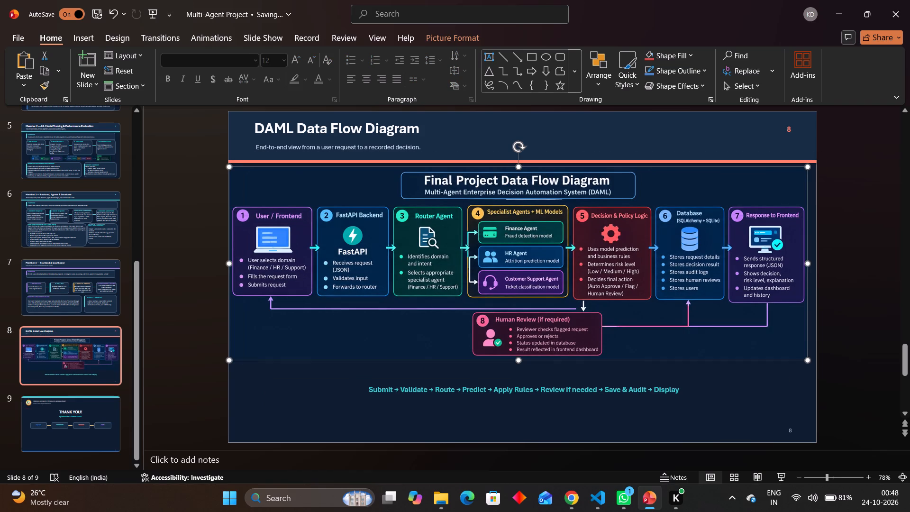
{"action": "left_click_drag", "start_coordinate": [437, 243], "coordinate": [441, 255]}
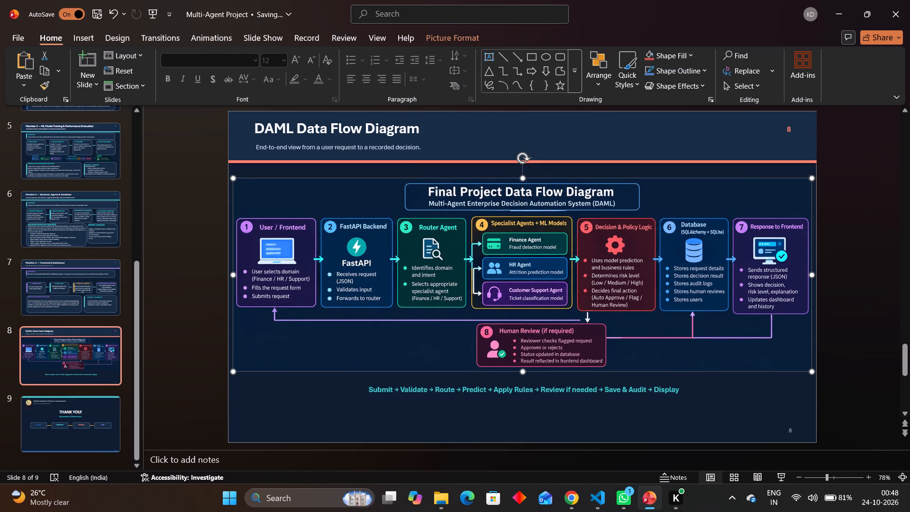
Move the "Submit → Validate → Route … → Display" summary line slightly further down below the diagram on slide 8.
{"action": "left_click_drag", "start_coordinate": [499, 400], "coordinate": [498, 409]}
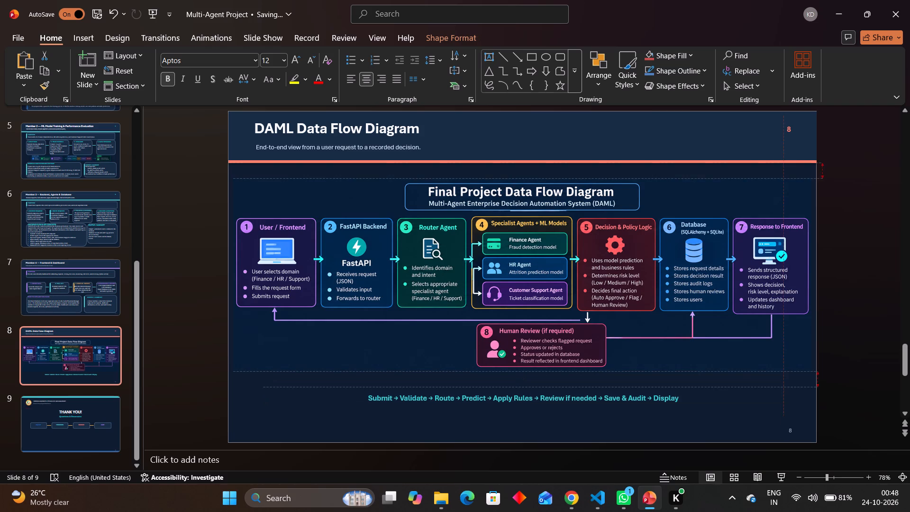
{"action": "left_click_drag", "start_coordinate": [498, 409], "coordinate": [498, 411]}
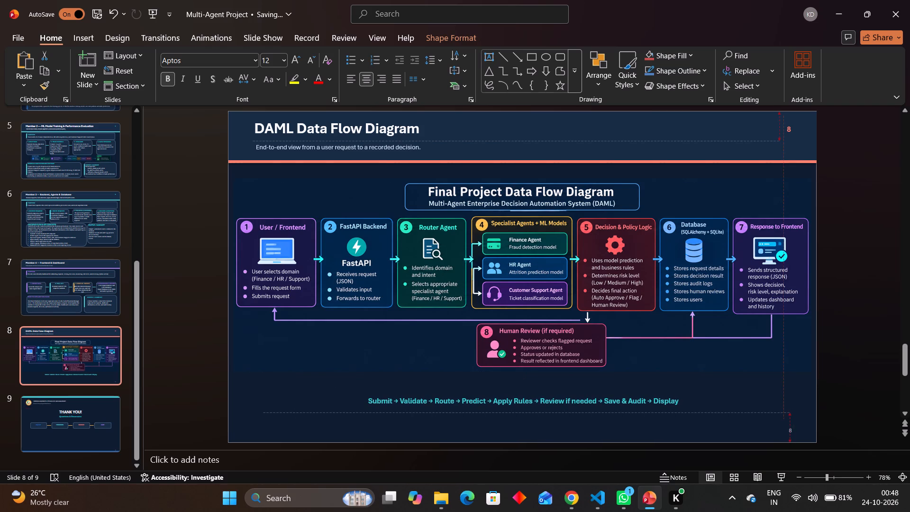
{"action": "left_click_drag", "start_coordinate": [498, 411], "coordinate": [500, 411]}
{"action": "left_click", "coordinate": [501, 417]}
{"action": "left_click", "coordinate": [506, 433]}
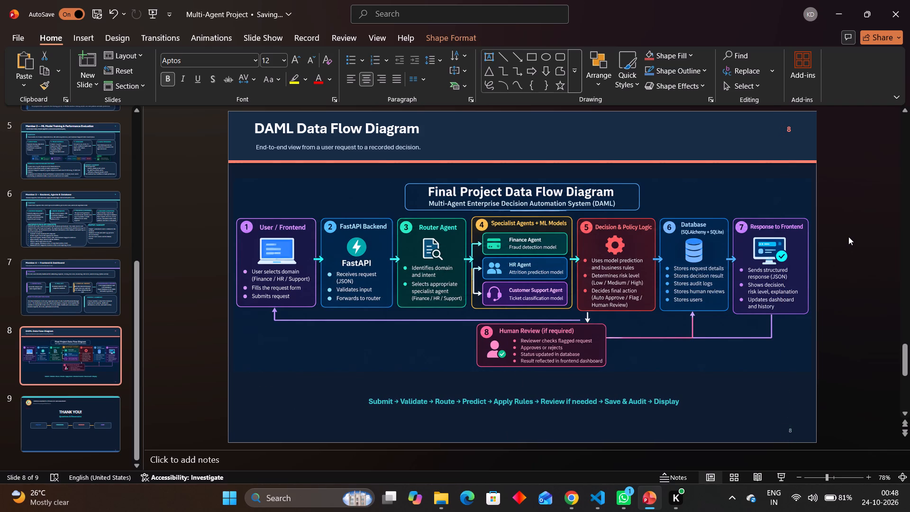
Delete the small footer slide numbers at the bottom of slides 8 and 7.
{"action": "left_click", "coordinate": [800, 432]}
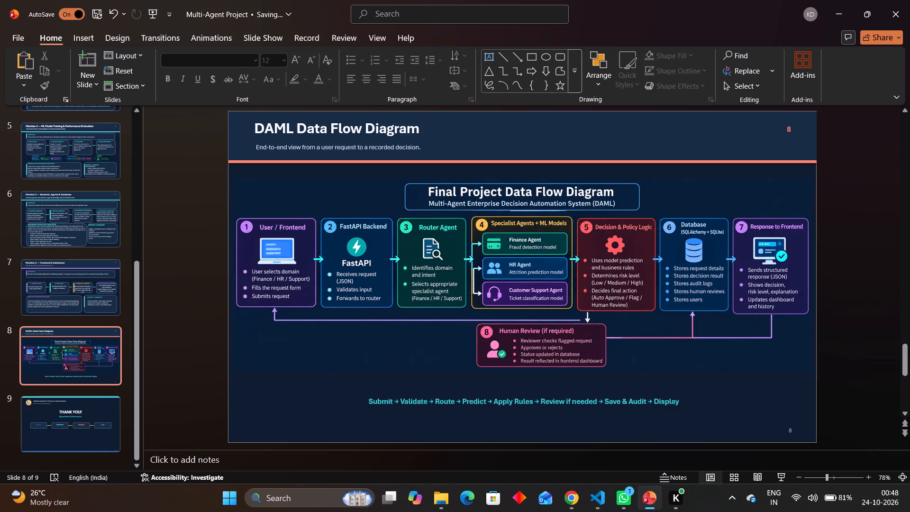
{"action": "left_click", "coordinate": [794, 431]}
{"action": "key", "text": "BackSpace"}
{"action": "key", "text": "Up"}
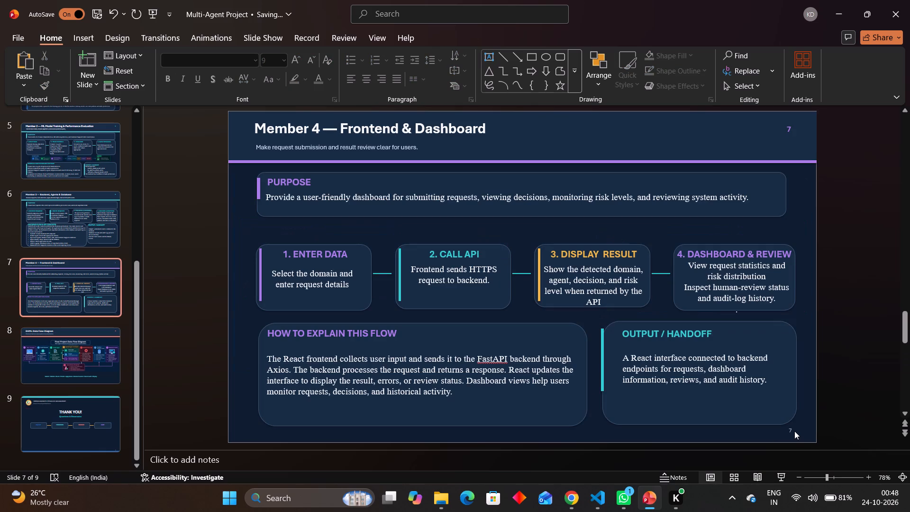
{"action": "left_click", "coordinate": [794, 431]}
{"action": "key", "text": "BackSpace"}
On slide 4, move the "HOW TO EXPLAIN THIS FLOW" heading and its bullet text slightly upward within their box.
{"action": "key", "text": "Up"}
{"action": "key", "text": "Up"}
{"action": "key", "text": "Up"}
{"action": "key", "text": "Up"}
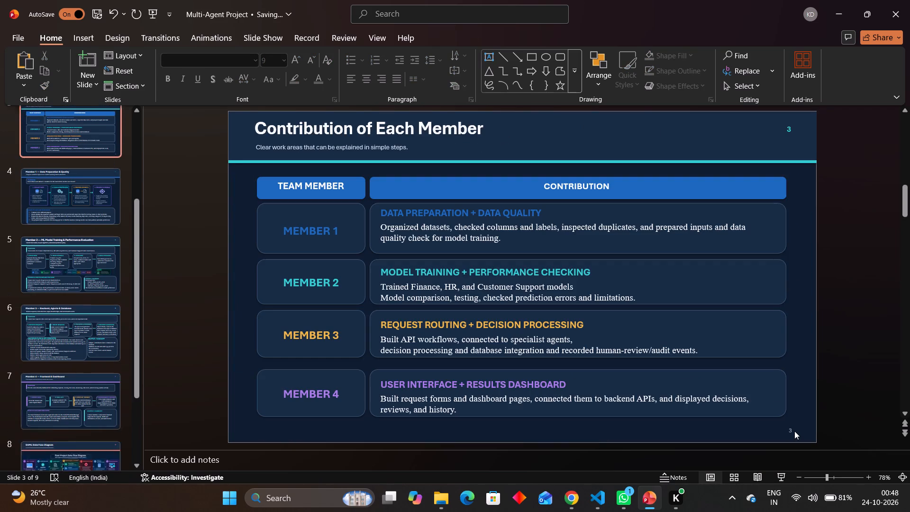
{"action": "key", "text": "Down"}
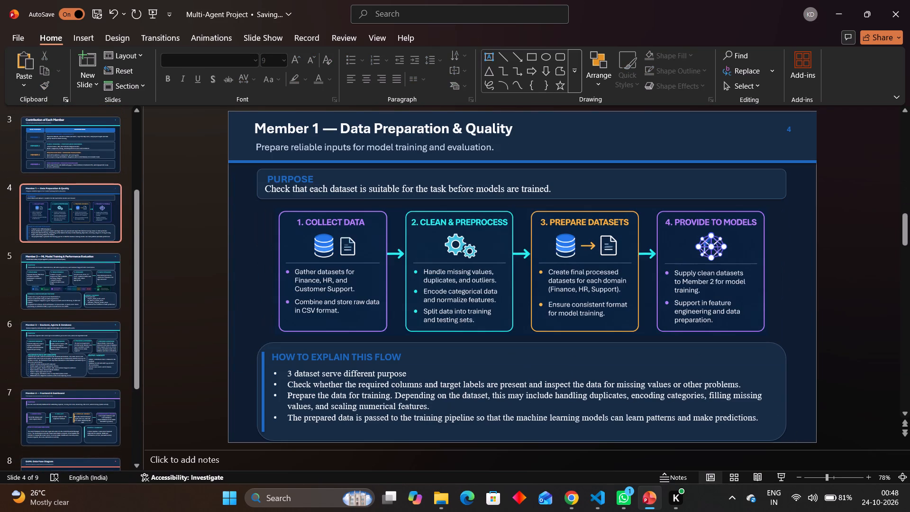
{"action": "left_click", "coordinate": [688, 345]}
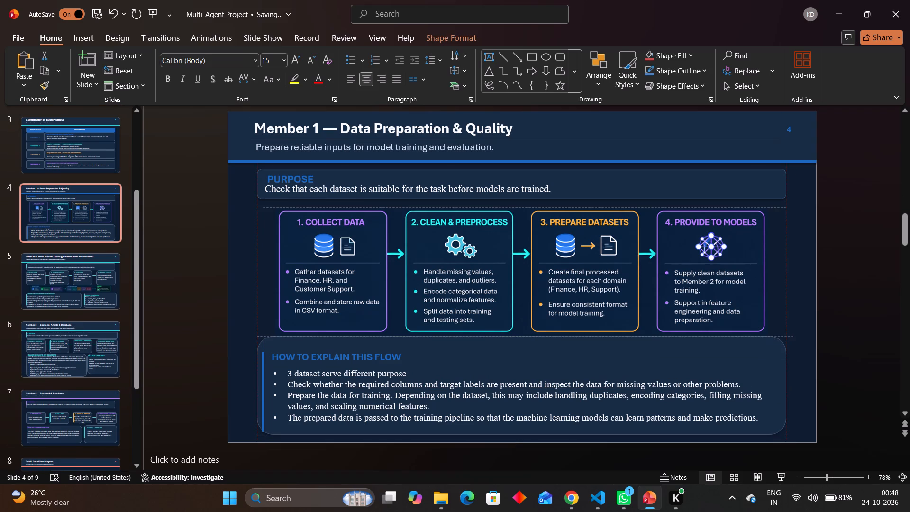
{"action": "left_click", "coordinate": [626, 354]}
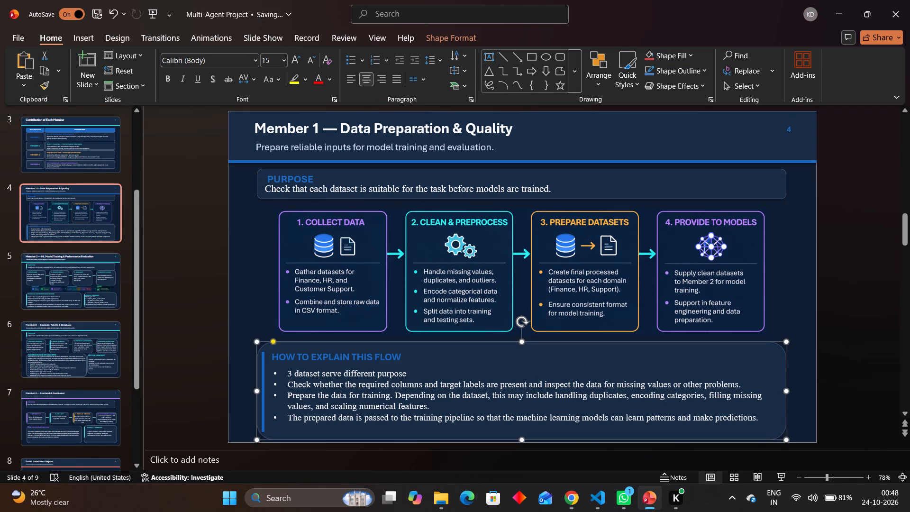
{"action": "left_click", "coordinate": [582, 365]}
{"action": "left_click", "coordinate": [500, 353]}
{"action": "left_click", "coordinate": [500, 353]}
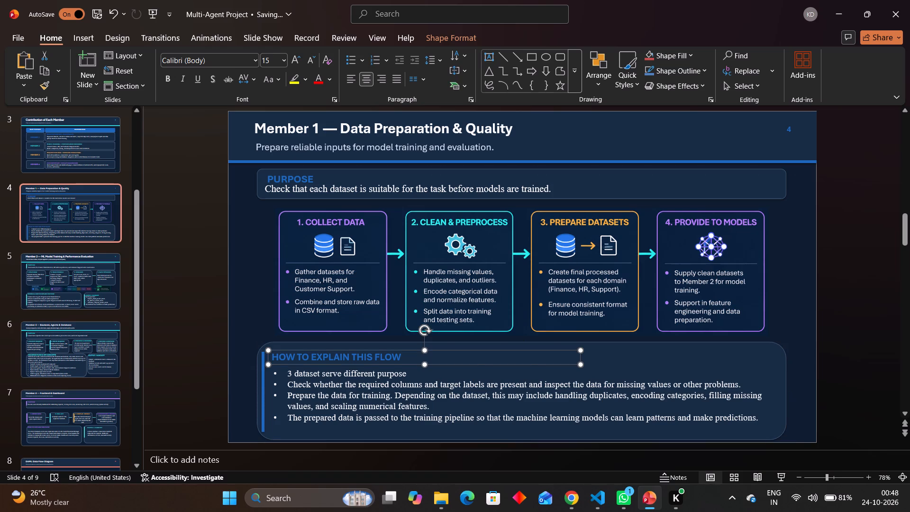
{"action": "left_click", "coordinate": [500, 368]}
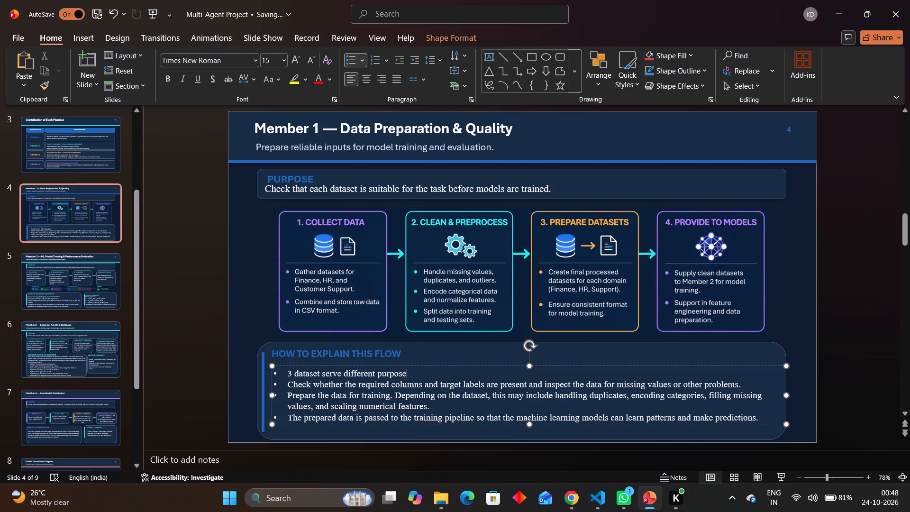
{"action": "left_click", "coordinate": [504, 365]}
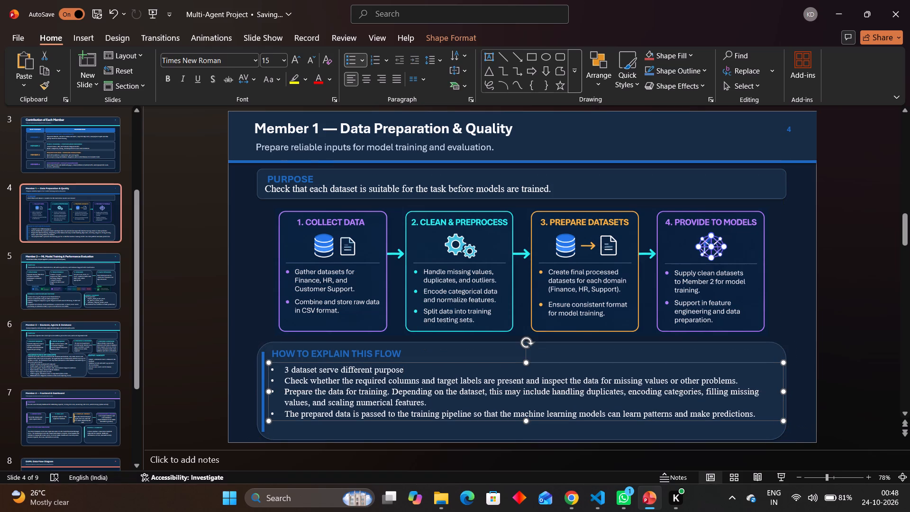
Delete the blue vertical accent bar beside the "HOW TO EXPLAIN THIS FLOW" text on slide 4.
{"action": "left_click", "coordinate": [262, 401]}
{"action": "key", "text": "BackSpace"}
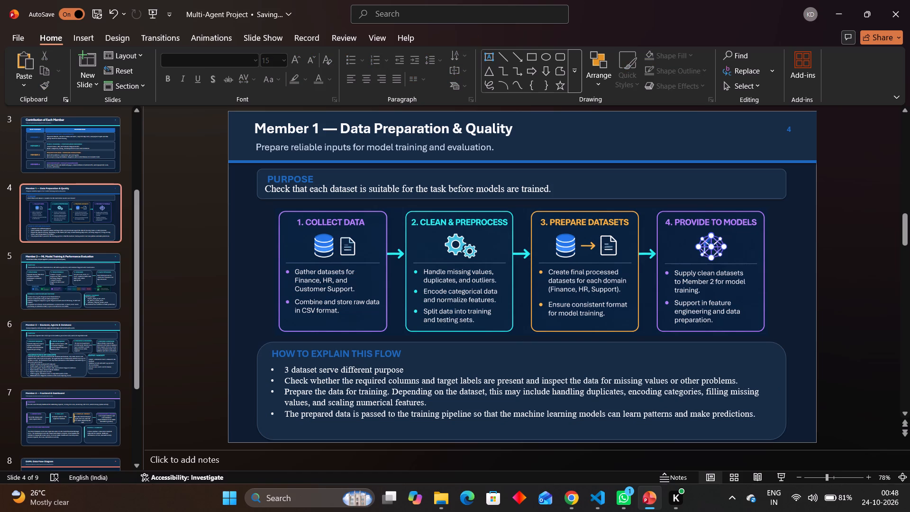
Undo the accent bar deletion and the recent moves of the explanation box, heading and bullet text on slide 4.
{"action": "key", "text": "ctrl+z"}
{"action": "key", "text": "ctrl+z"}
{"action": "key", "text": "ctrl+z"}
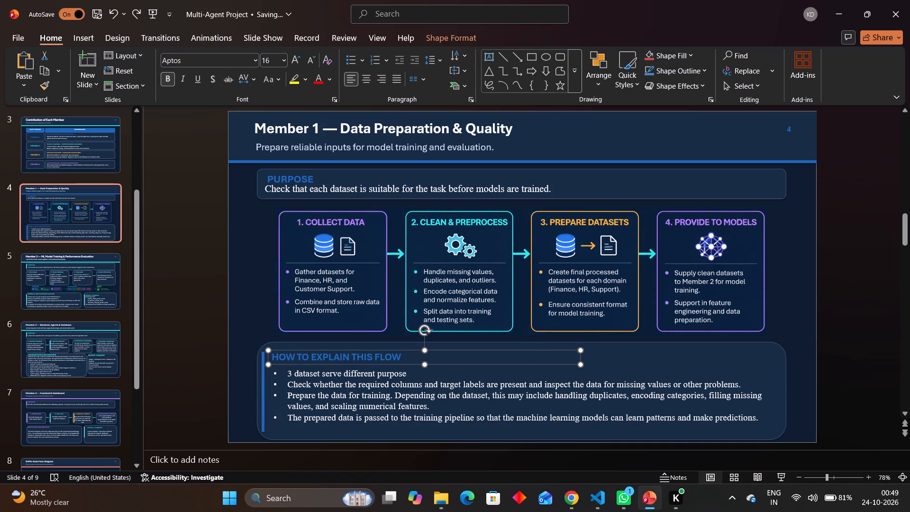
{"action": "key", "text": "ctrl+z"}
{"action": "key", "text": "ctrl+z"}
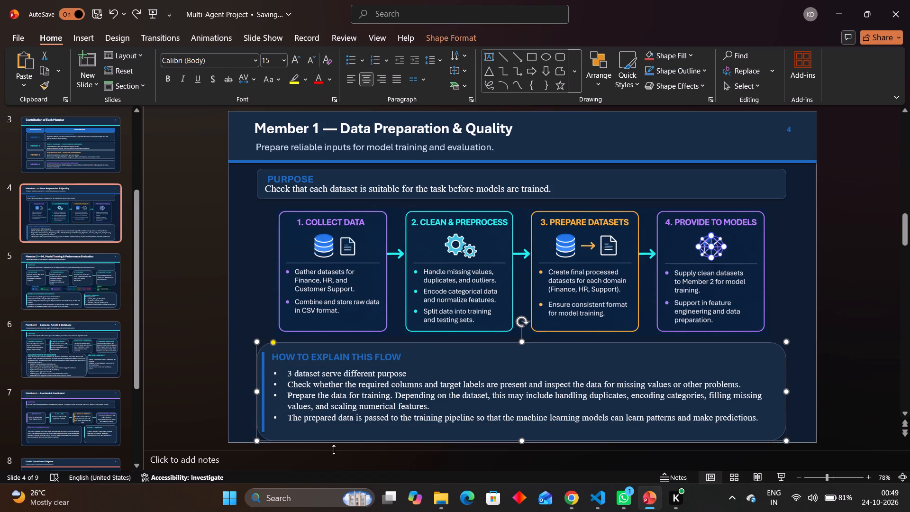
Shorten the "HOW TO EXPLAIN THIS FLOW" box from its bottom edge so it ends level with the accent bar.
{"action": "left_click_drag", "start_coordinate": [522, 441], "coordinate": [523, 432]}
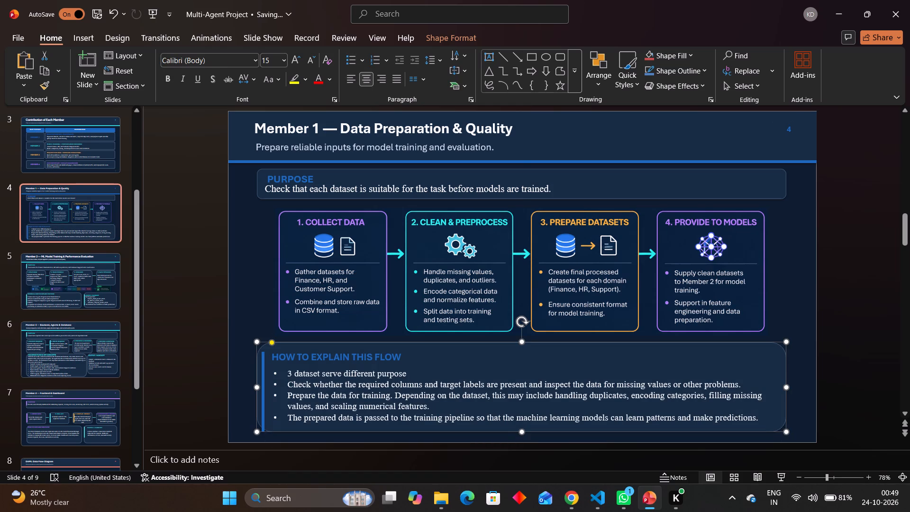
Extend the bottom edge of the PURPOSE box on slide 4 slightly downward.
{"action": "left_click", "coordinate": [314, 199]}
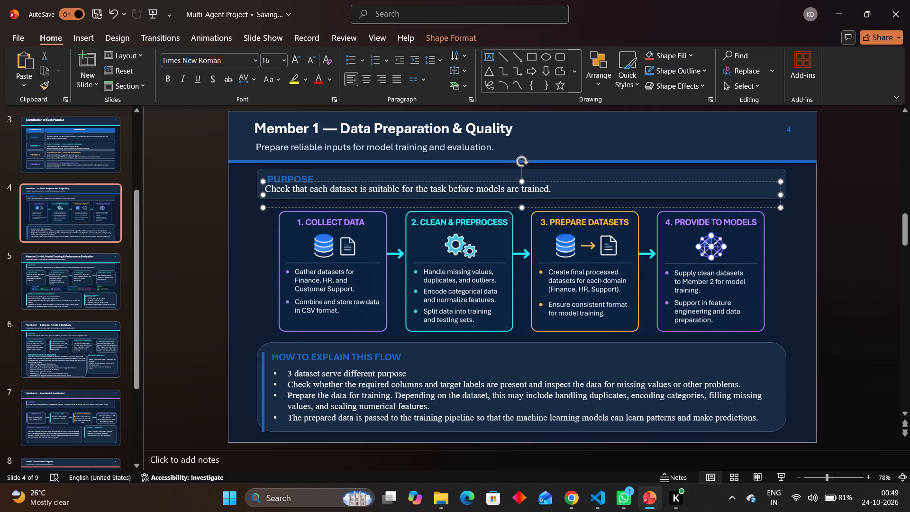
{"action": "left_click", "coordinate": [258, 187]}
{"action": "left_click", "coordinate": [522, 200]}
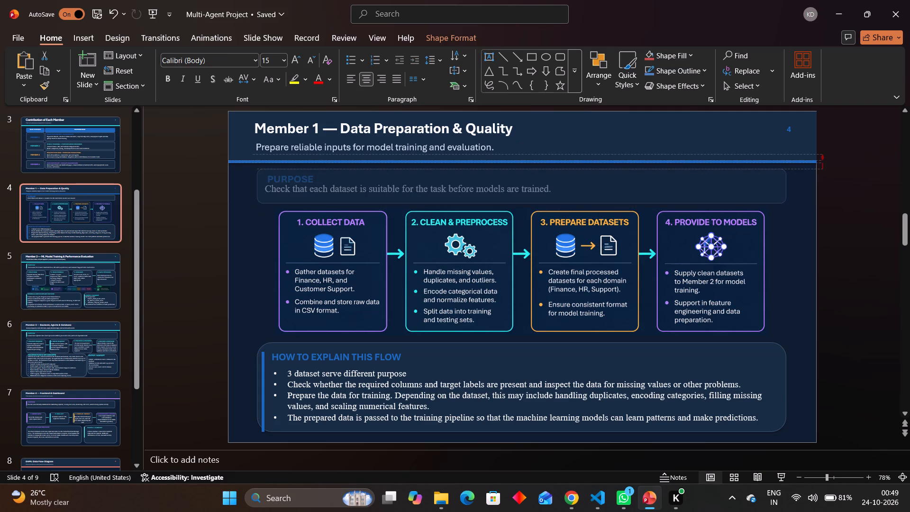
Nudge the PURPOSE heading on slide 4 slightly upward, clear of the sentence beneath it.
{"action": "left_click", "coordinate": [345, 174]}
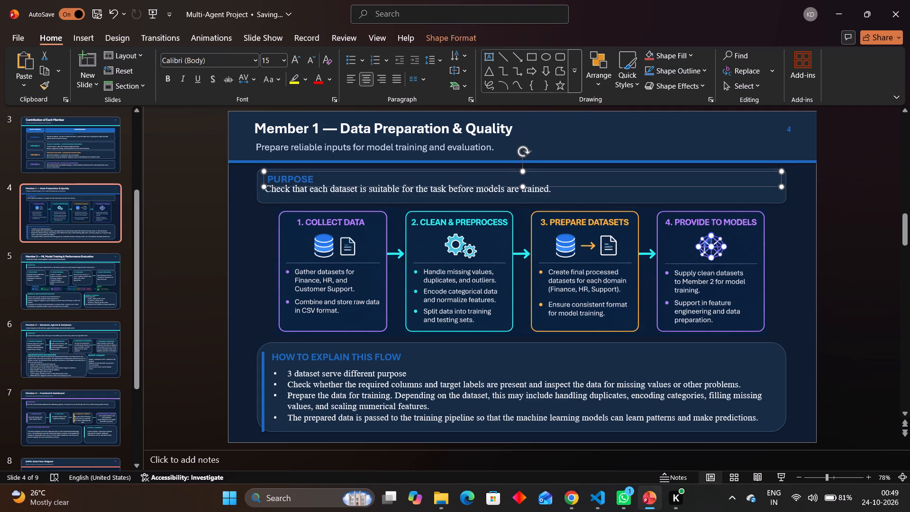
{"action": "left_click", "coordinate": [345, 174]}
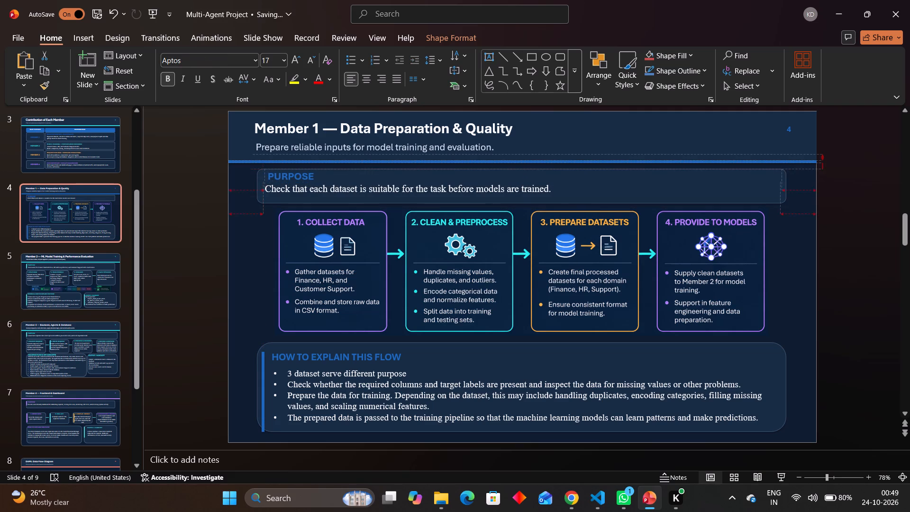
{"action": "left_click", "coordinate": [243, 209]}
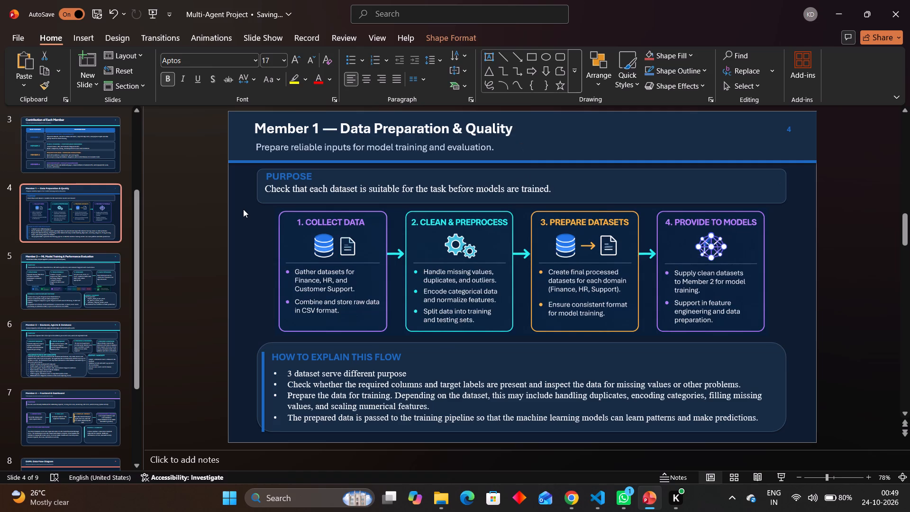
Delete the "PROJECT PRESENTATION" label above the main title on slide 1.
{"action": "key", "text": "Up"}
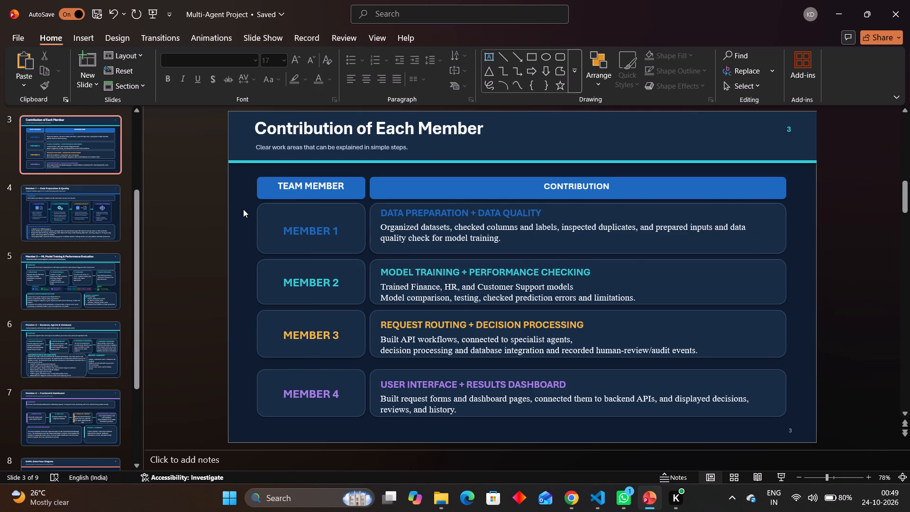
{"action": "key", "text": "Up"}
{"action": "key", "text": "Up"}
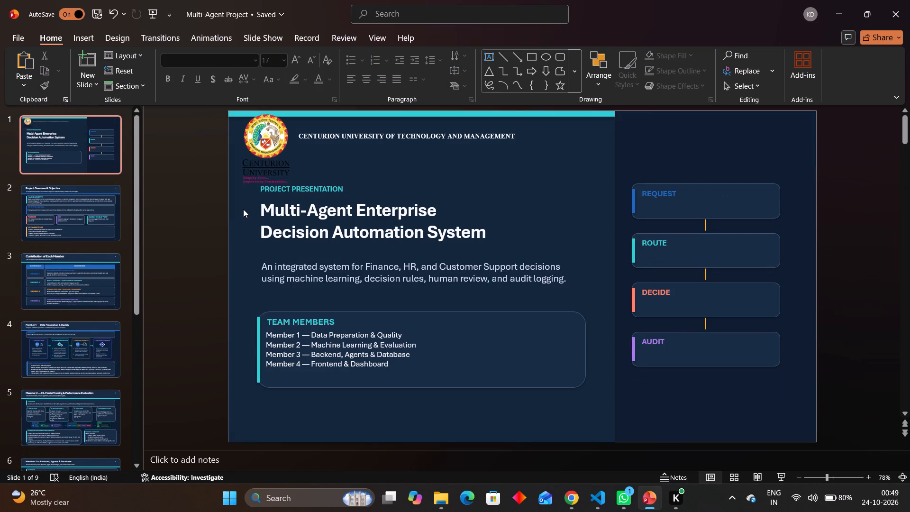
{"action": "key", "text": "Up"}
{"action": "key", "text": "Up"}
{"action": "key", "text": "Up"}
{"action": "key", "text": "Up"}
{"action": "key", "text": "Up"}
{"action": "key", "text": "Up"}
{"action": "left_click", "coordinate": [341, 192]}
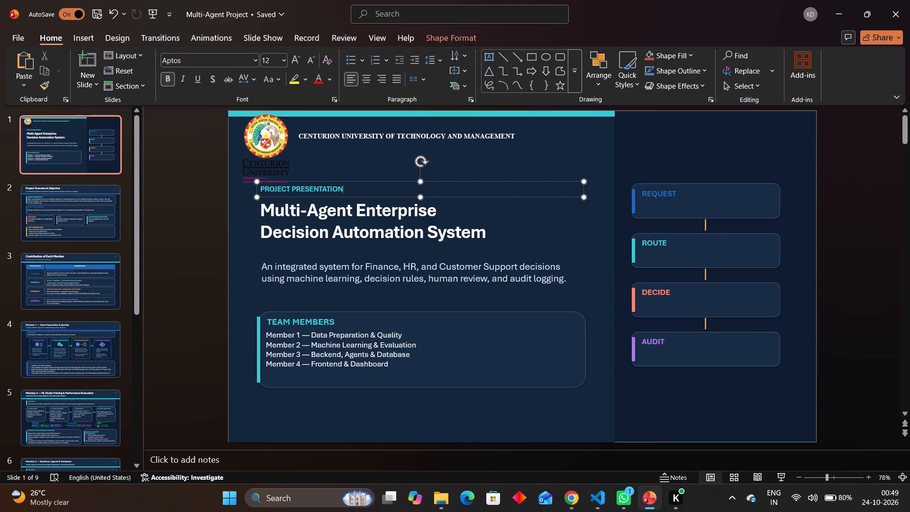
{"action": "left_click", "coordinate": [353, 195]}
{"action": "key", "text": "BackSpace"}
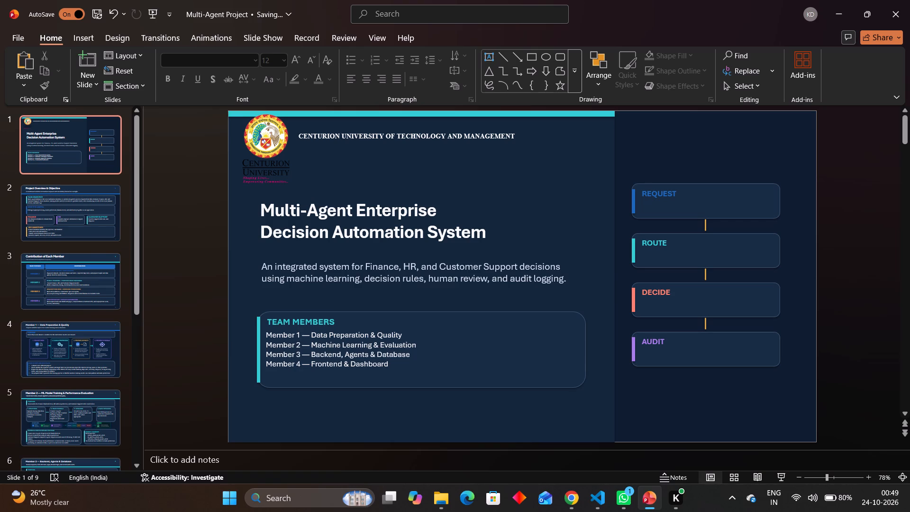
{"action": "left_click", "coordinate": [355, 404]}
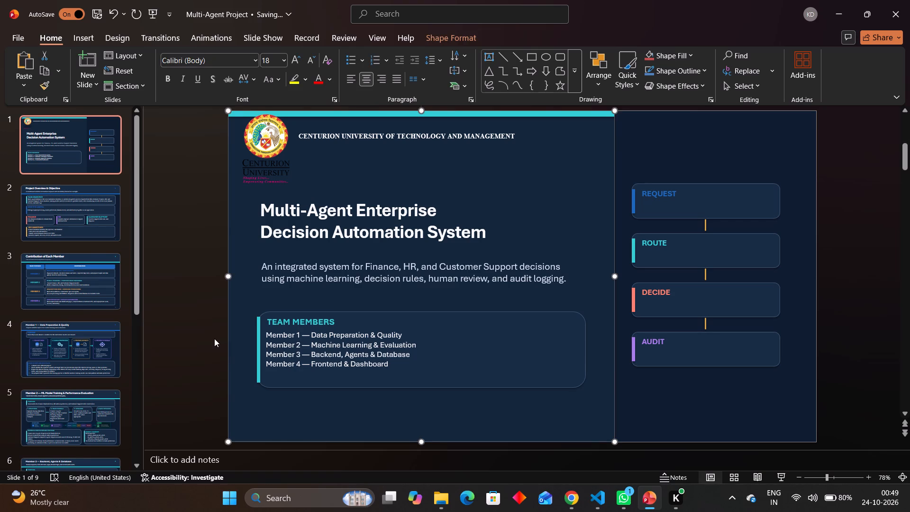
{"action": "left_click", "coordinate": [219, 342]}
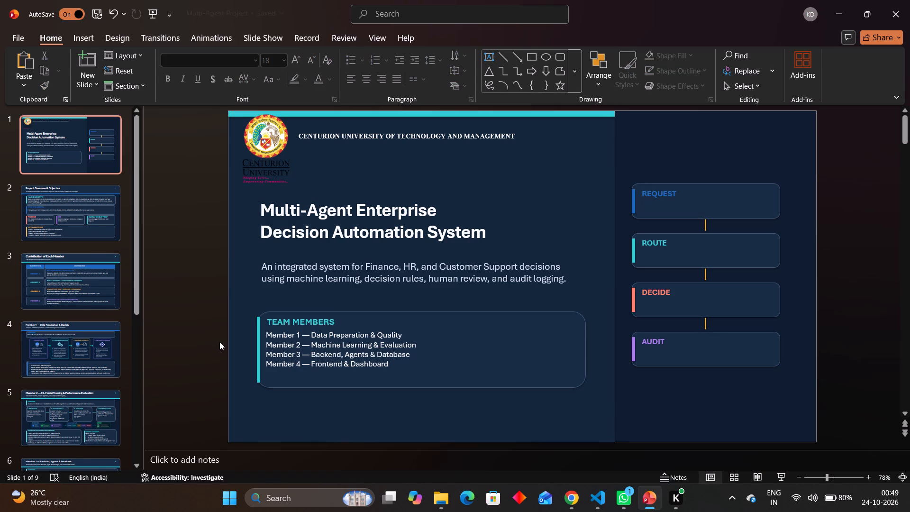
Delete the REQUEST, PREDICTION, DECISION and AUDIT boxes with their connector lines from the closing slide 9.
{"action": "key", "text": "Down"}
{"action": "key", "text": "Down"}
{"action": "key", "text": "Down"}
{"action": "key", "text": "Down"}
{"action": "key", "text": "Down"}
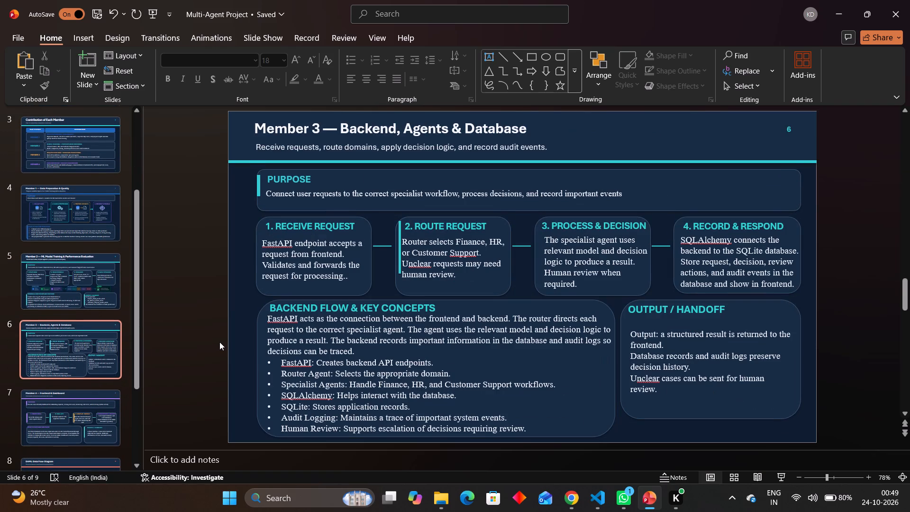
{"action": "key", "text": "Down"}
{"action": "key", "text": "Down"}
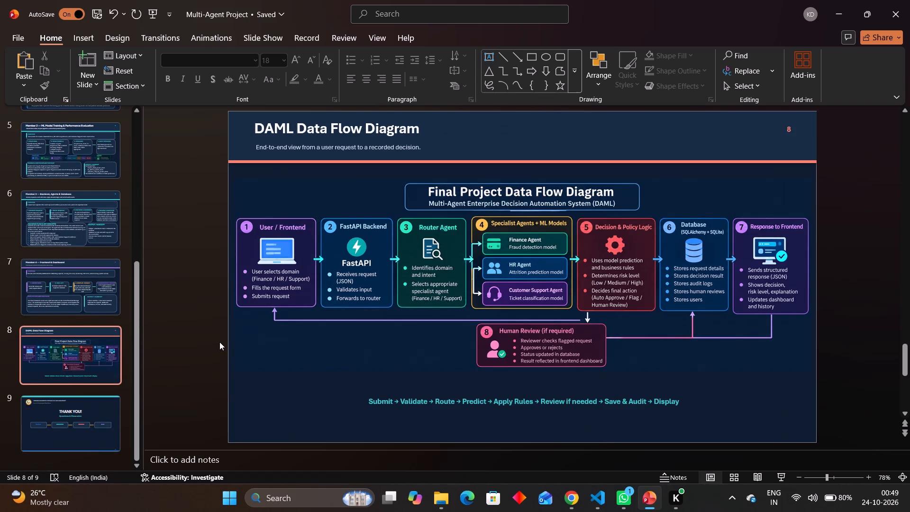
{"action": "key", "text": "Down"}
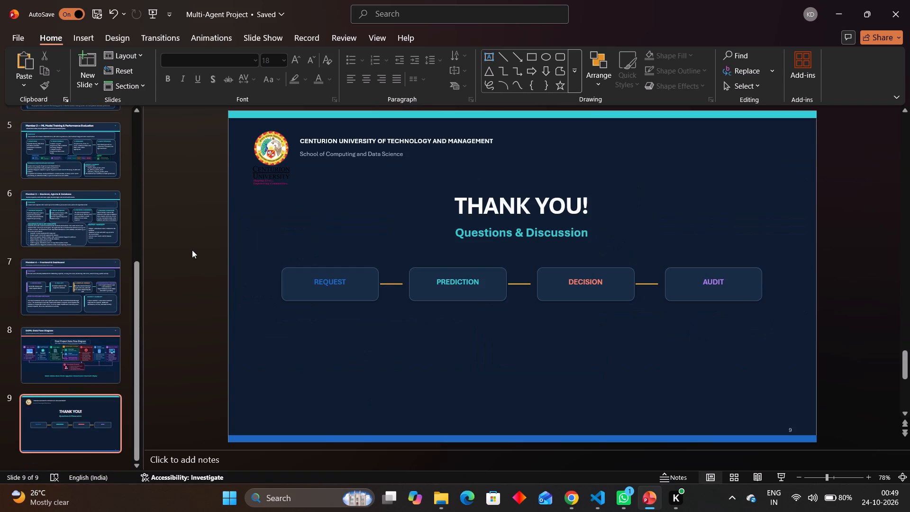
{"action": "left_click_drag", "start_coordinate": [218, 247], "coordinate": [826, 365]}
{"action": "key", "text": "BackSpace"}
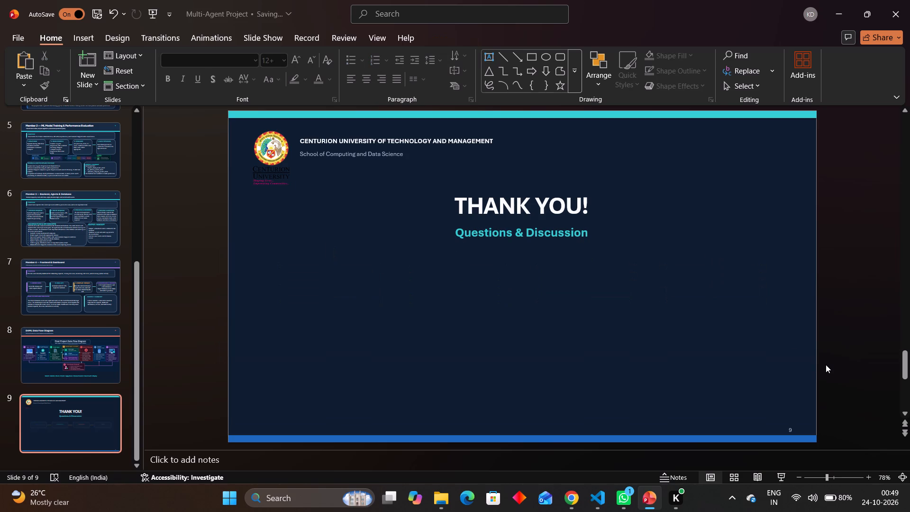
Delete the "Questions & Discussion" subtitle from slide 9.
{"action": "left_click", "coordinate": [592, 242]}
{"action": "key", "text": "BackSpace"}
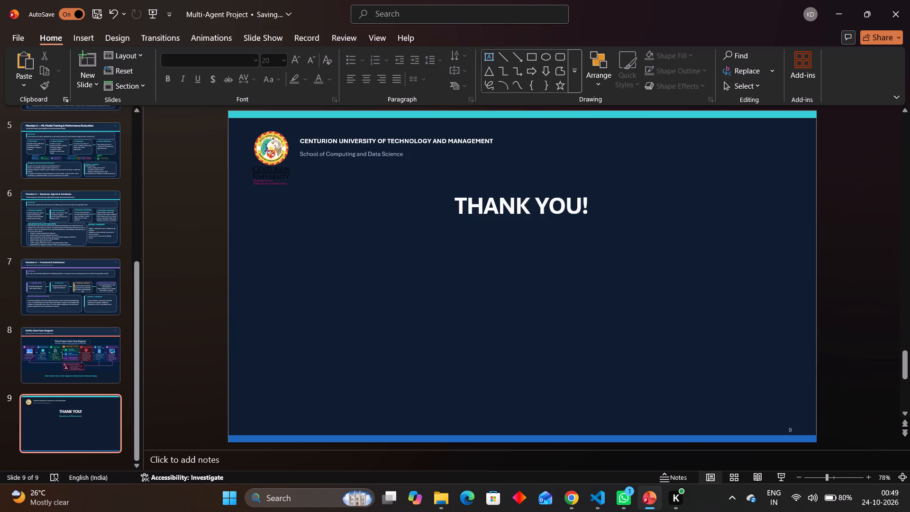
Move the "THANK YOU!" text down to about the middle of slide 9.
{"action": "left_click", "coordinate": [560, 216]}
{"action": "left_click_drag", "start_coordinate": [574, 223], "coordinate": [567, 265]}
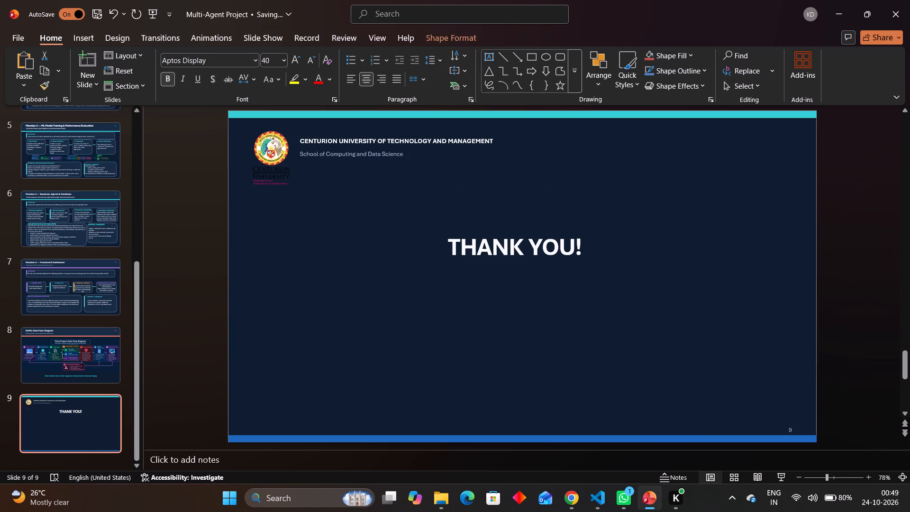
{"action": "left_click_drag", "start_coordinate": [567, 265], "coordinate": [565, 287]}
Set the "THANK YOU!" text to font size 80.
{"action": "left_click", "coordinate": [272, 61]}
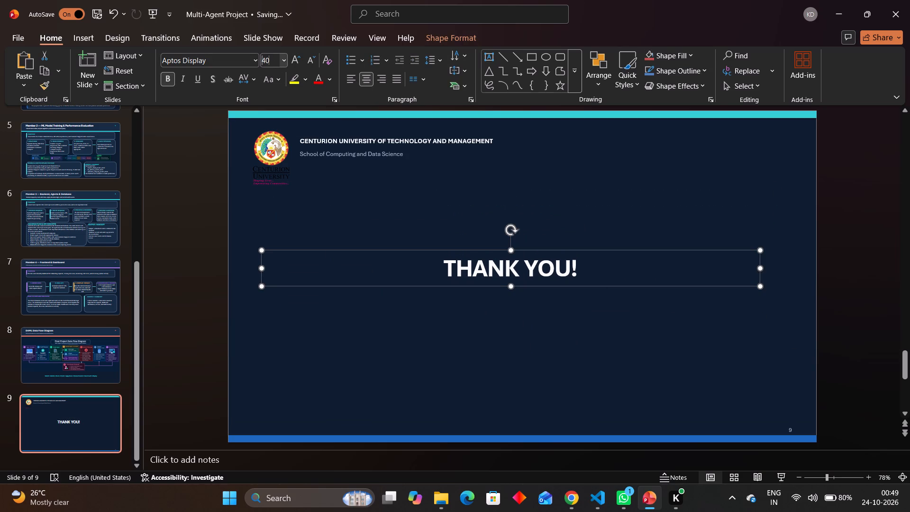
{"action": "type", "text": "80"}
{"action": "key", "text": "Return"}
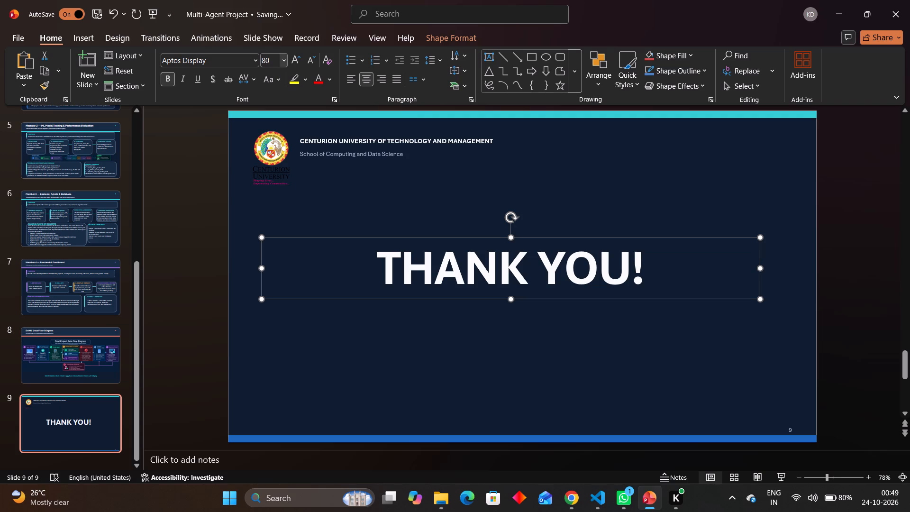
{"action": "left_click", "coordinate": [209, 212]}
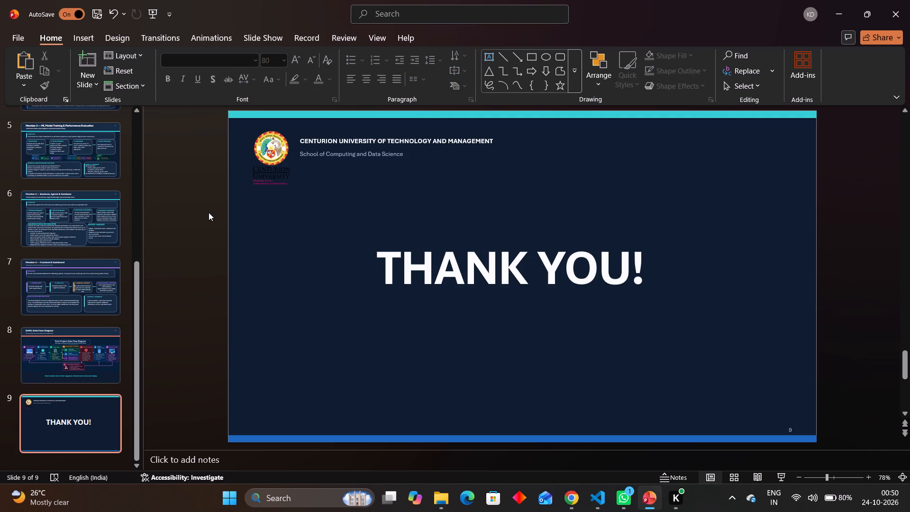
Page back through the presentation from slide 9 to the title slide.
{"action": "key", "text": "Up"}
{"action": "key", "text": "Up"}
{"action": "key", "text": "Up"}
{"action": "key", "text": "Up"}
{"action": "key", "text": "Up"}
{"action": "key", "text": "Up"}
{"action": "key", "text": "Up"}
{"action": "key", "text": "Up"}
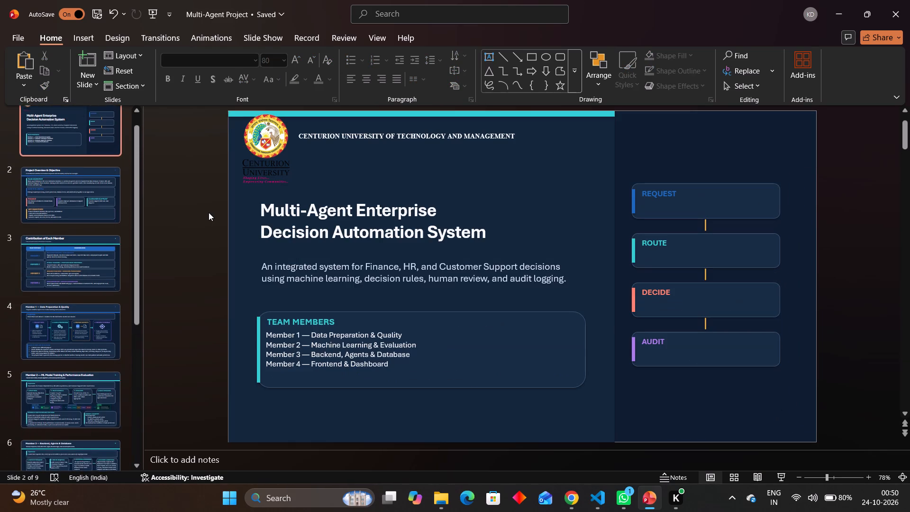
{"action": "key", "text": "Up"}
{"action": "key", "text": "Up"}
{"action": "key", "text": "Up"}
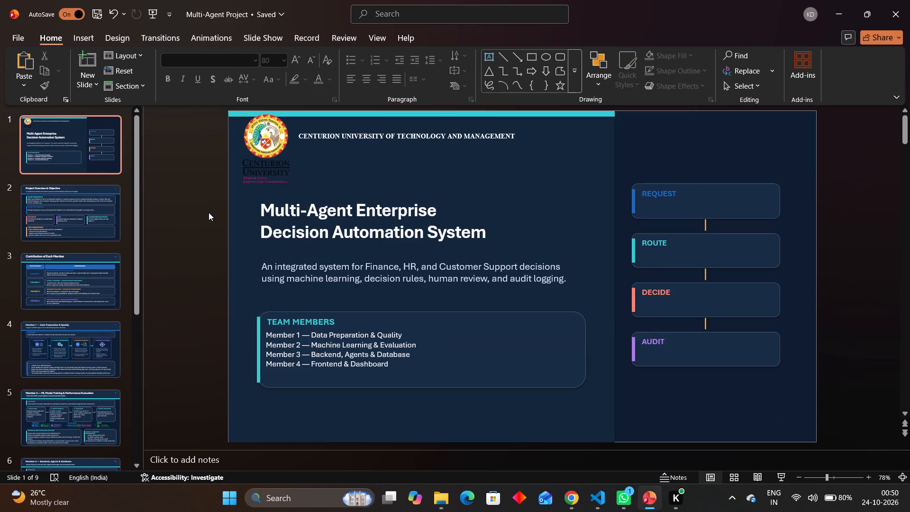